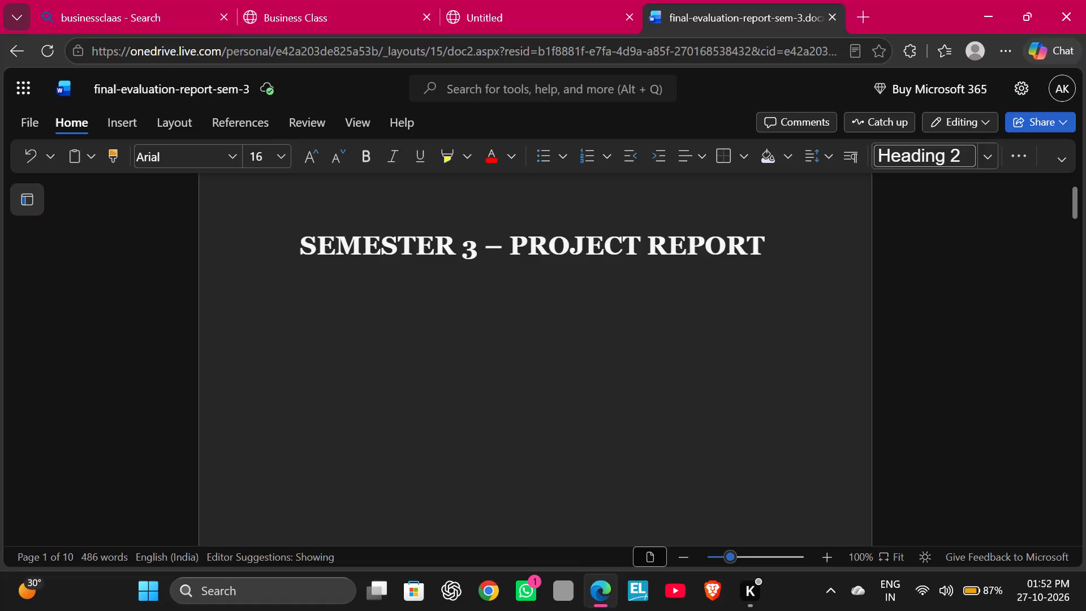
Switch to File Explorer and look through the files in the Downloads folder, leaving the window minimised.
key("super+e")
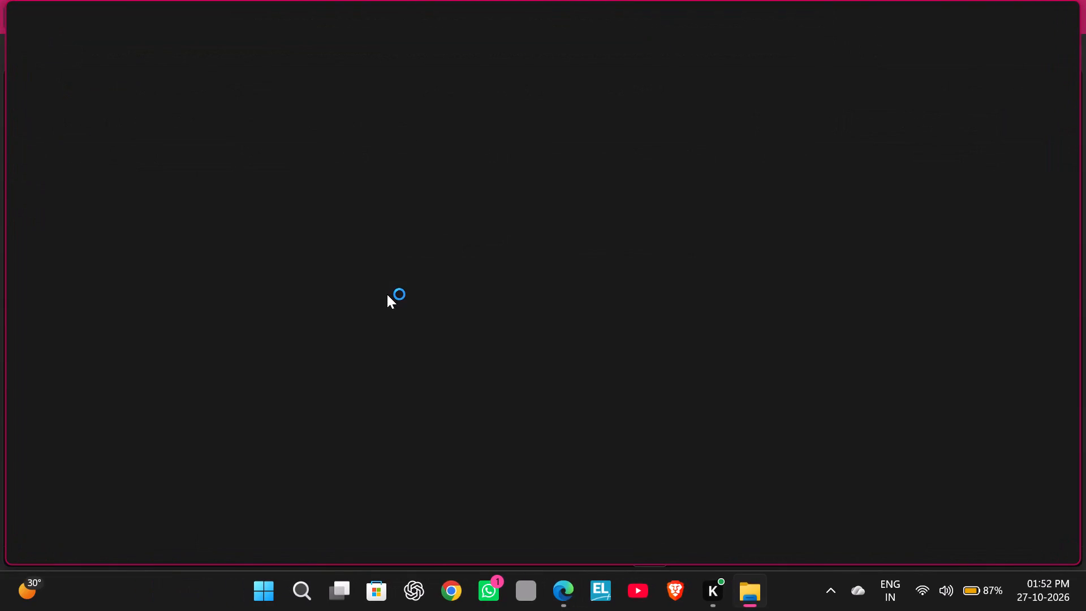
scroll(478, 295, "down", 5)
scroll(559, 217, "down", 4)
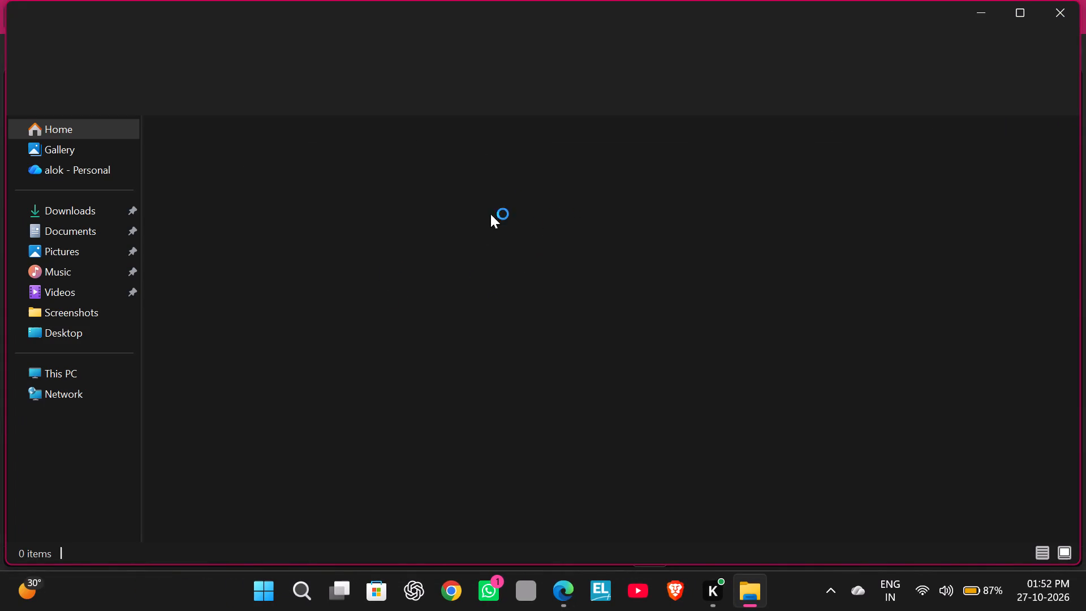
scroll(470, 214, "down", 5)
left_click(88, 208)
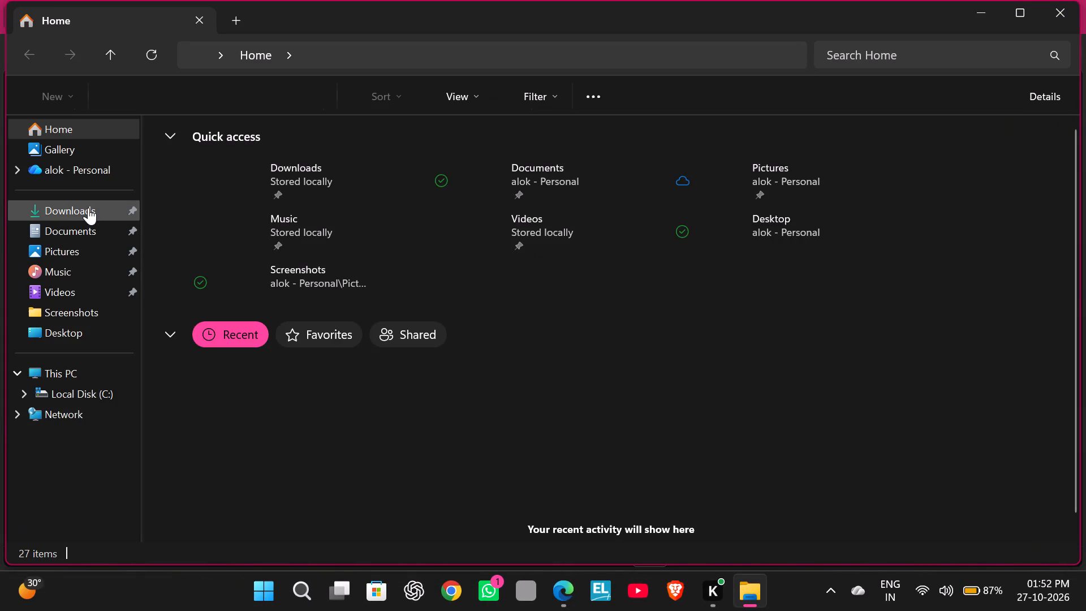
scroll(633, 255, "down", 5)
scroll(520, 225, "down", 5)
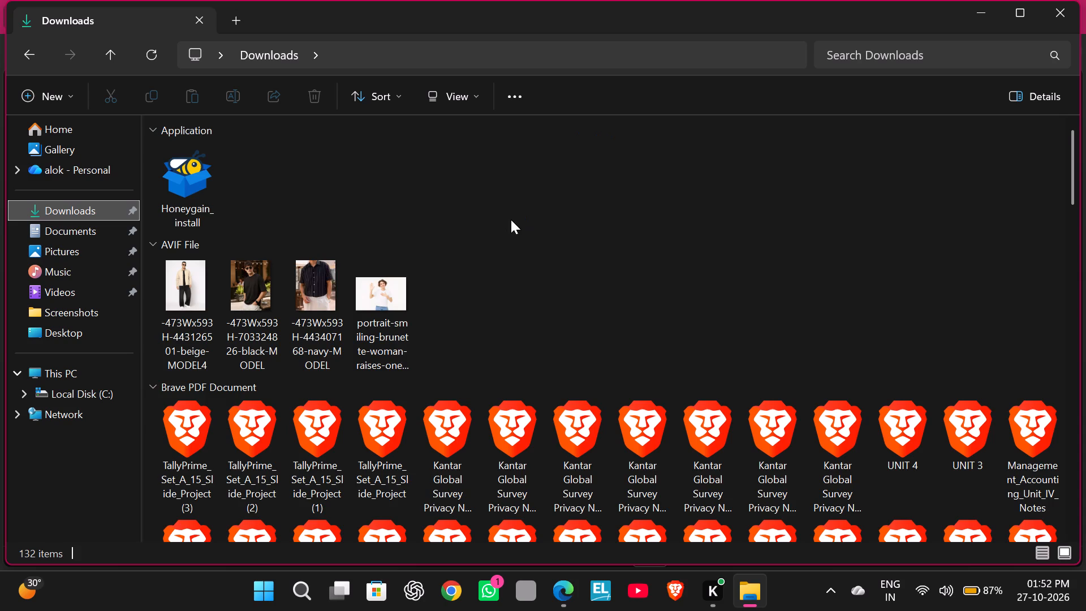
scroll(503, 248, "down", 5)
scroll(479, 450, "down", 5)
scroll(495, 356, "down", 17)
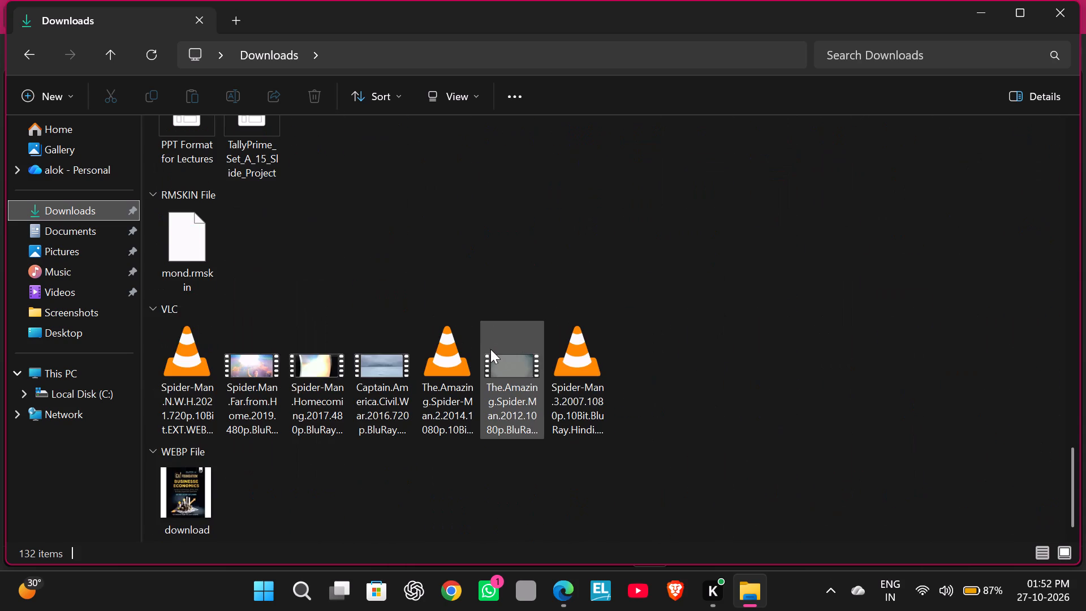
scroll(490, 349, "down", 1)
scroll(485, 346, "up", 8)
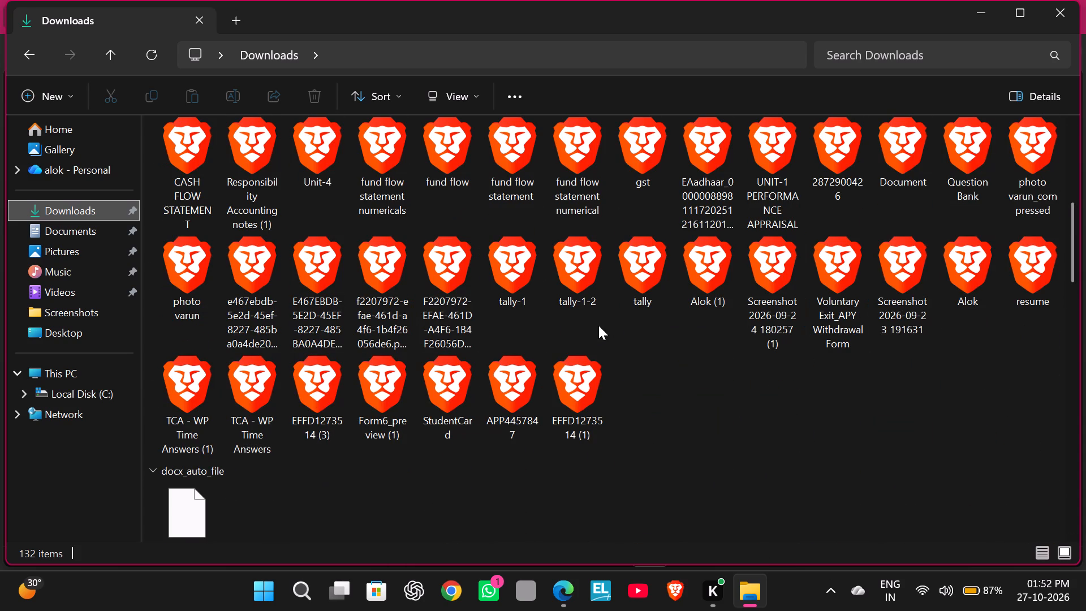
scroll(591, 329, "down", 2)
scroll(950, 324, "down", 3)
scroll(574, 309, "down", 5)
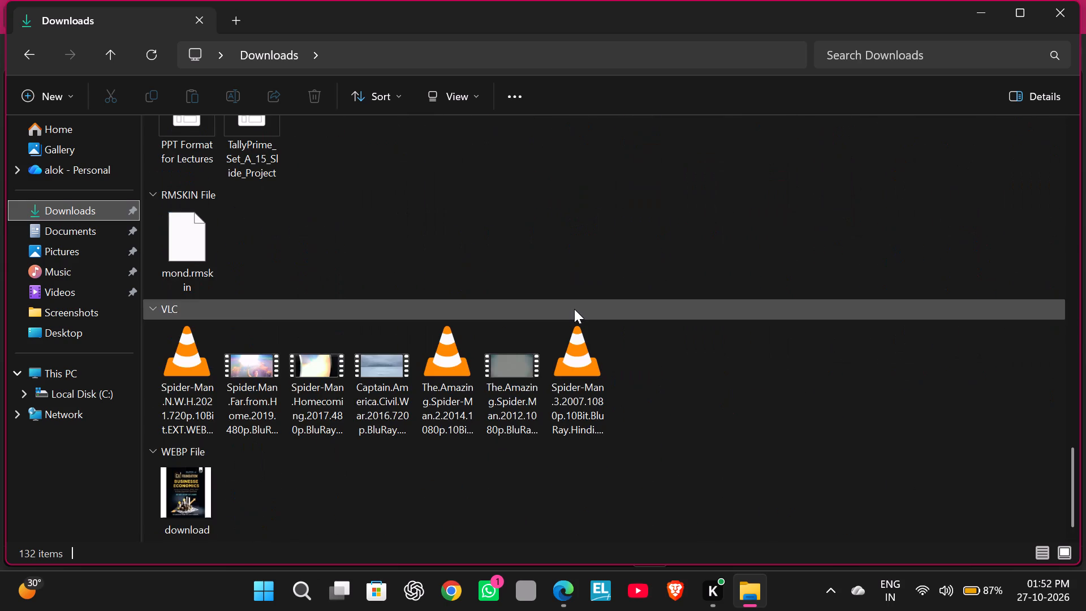
scroll(538, 297, "up", 1)
scroll(445, 297, "up", 1)
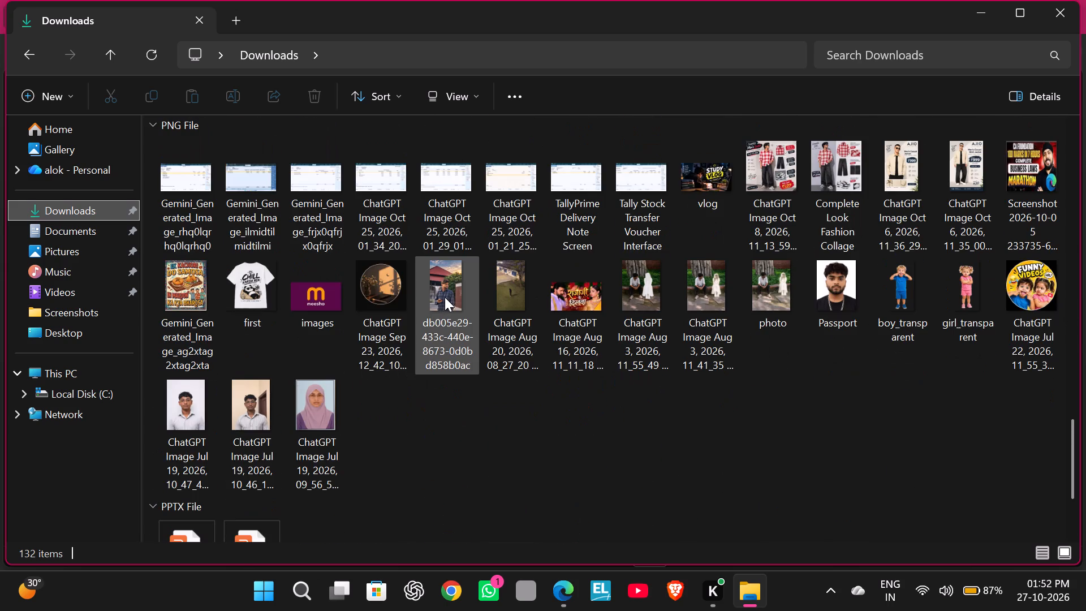
scroll(444, 298, "up", 4)
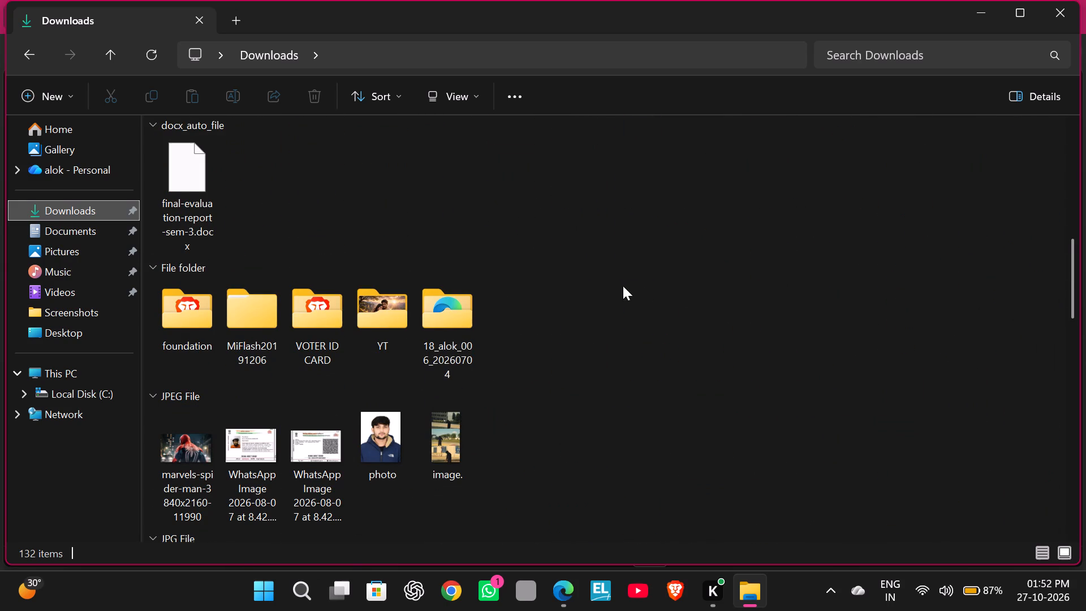
left_click(983, 17)
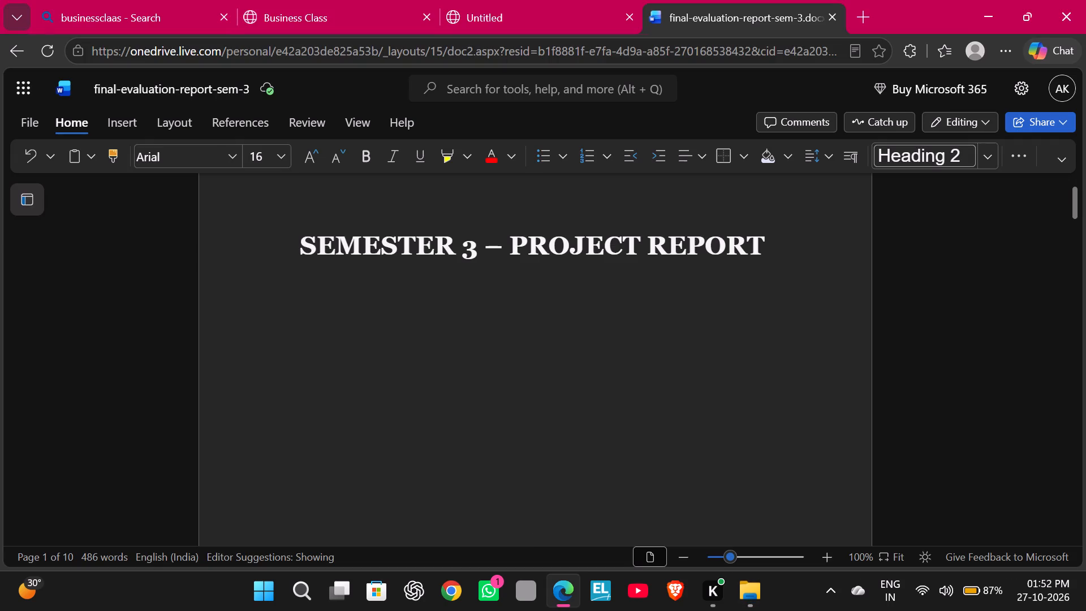
Place the text cursor at the end of the "SEMESTER 3 – PROJECT REPORT" title on the report's first page.
left_click(769, 251)
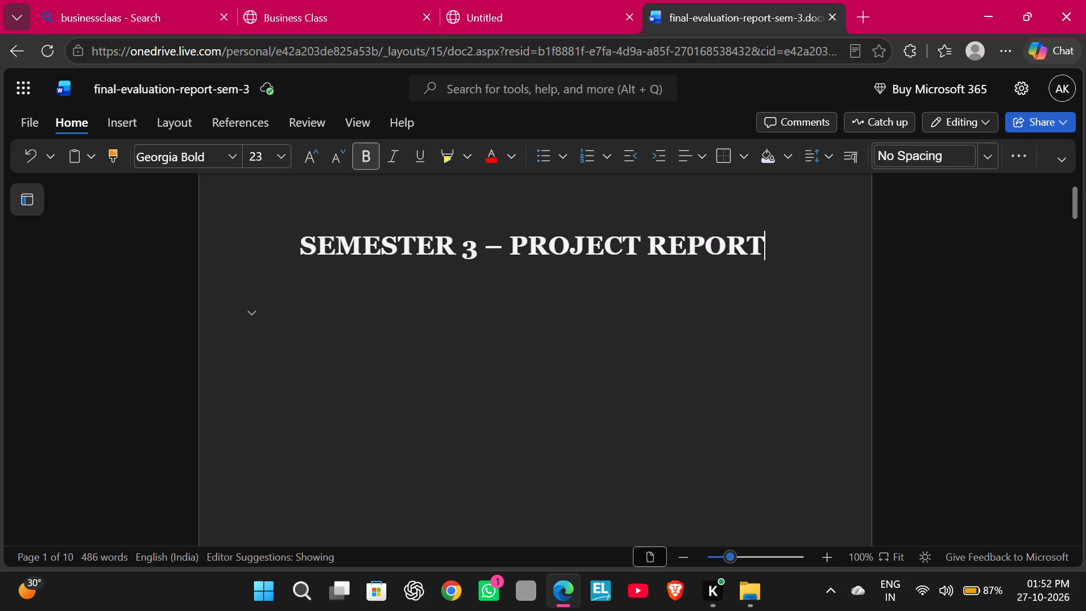
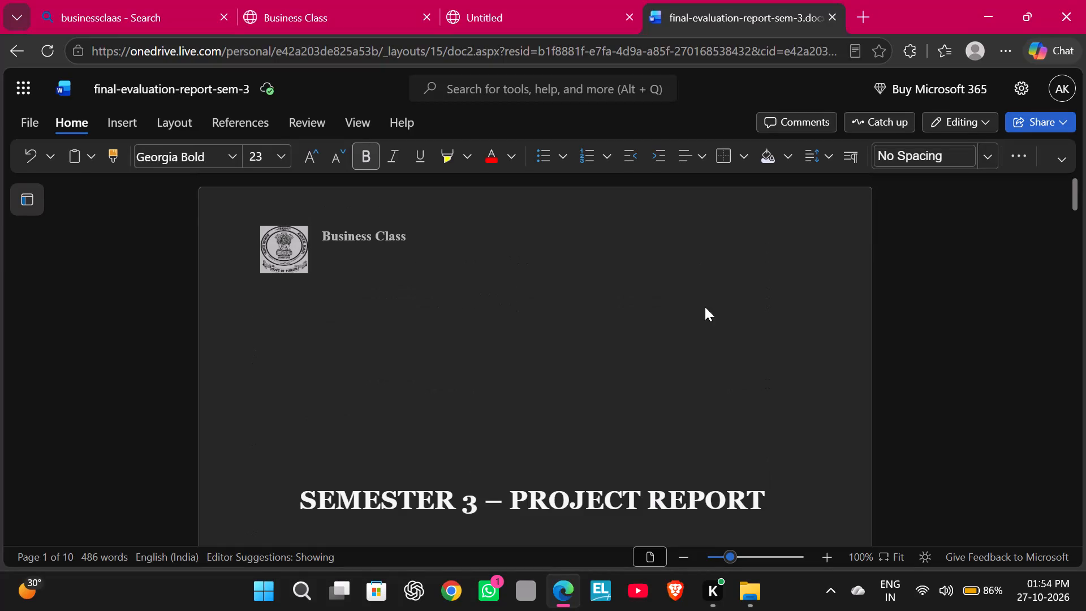
Look through the report's title page and the Student Details page.
scroll(637, 298, "down", 2)
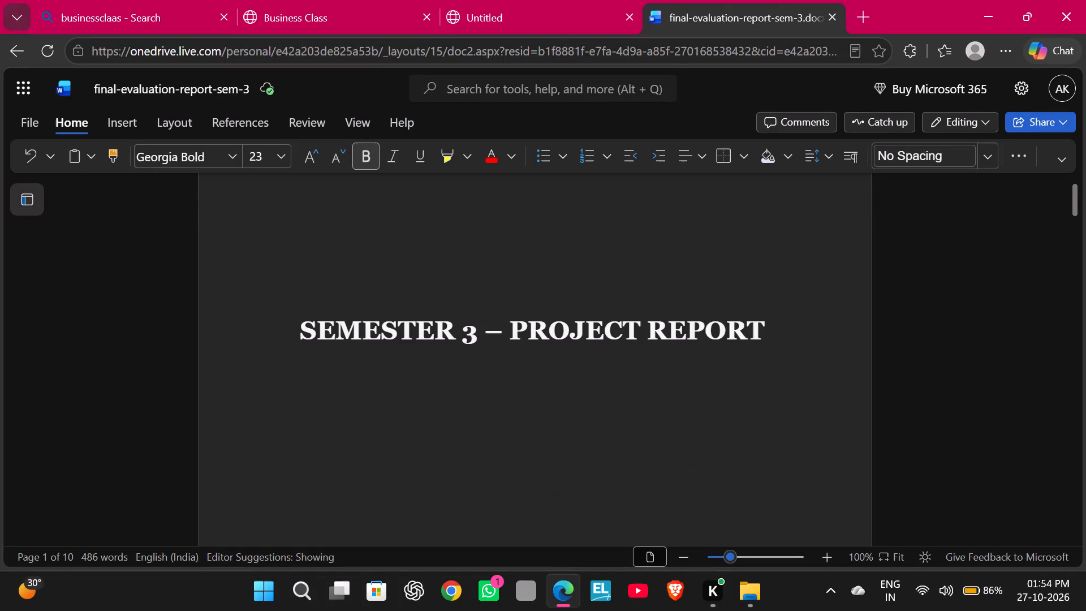
scroll(626, 279, "up", 3)
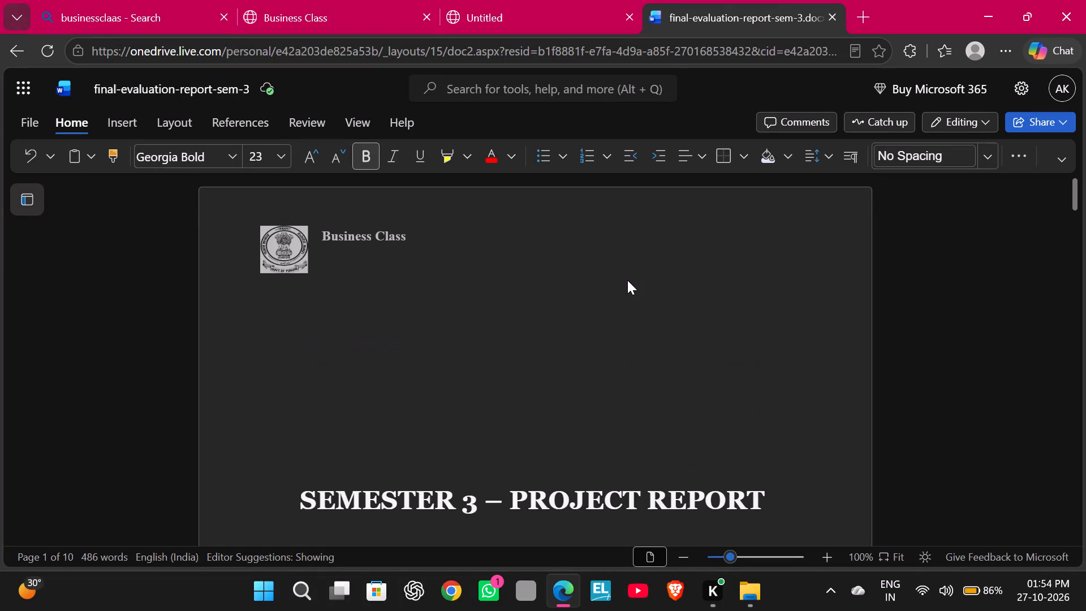
scroll(627, 280, "down", 3)
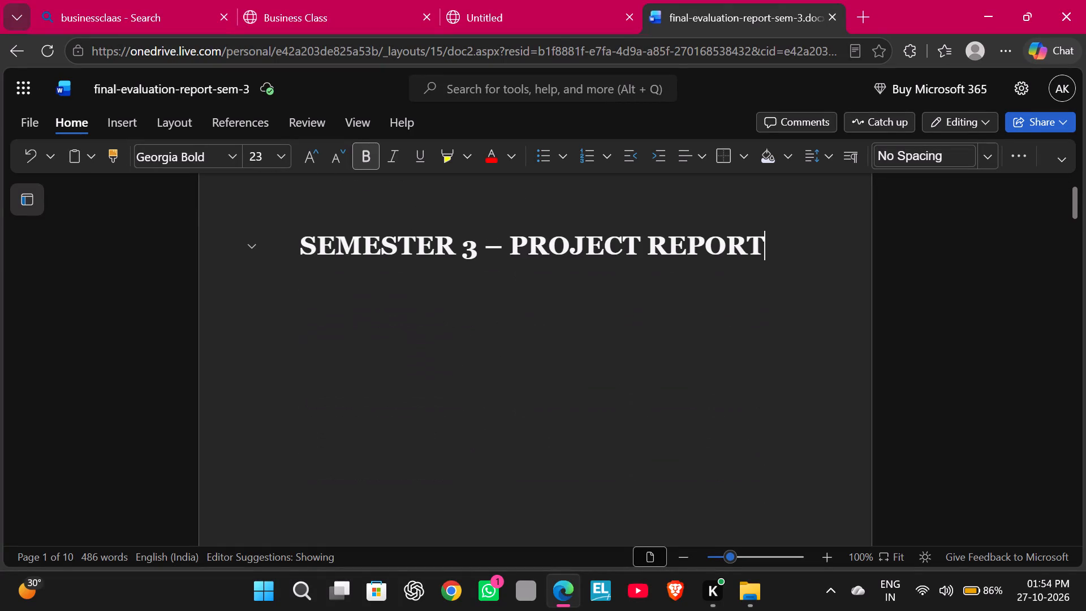
scroll(621, 287, "down", 6)
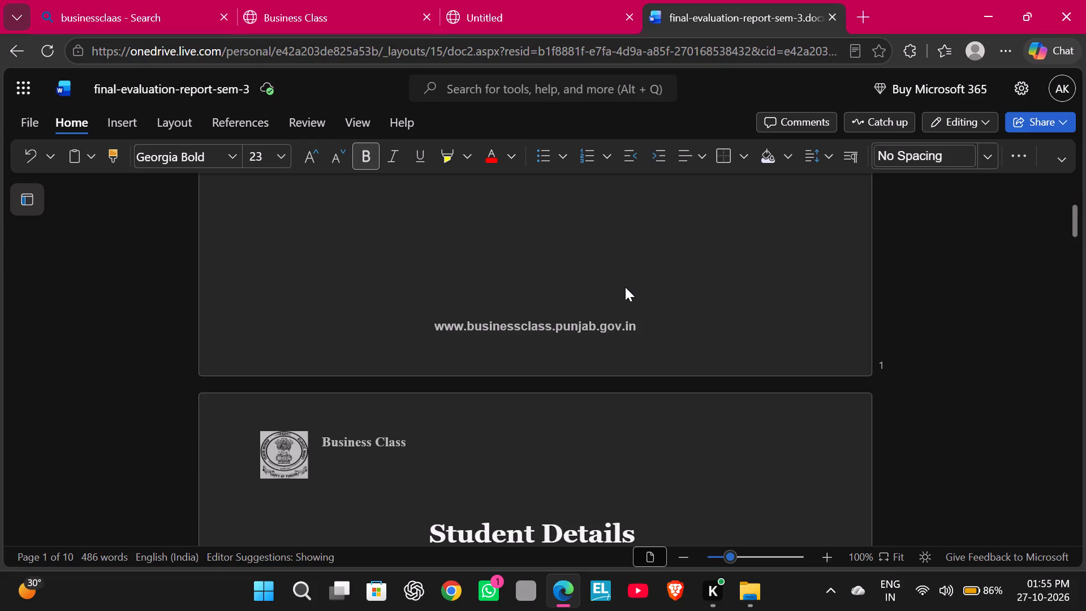
scroll(624, 286, "down", 4)
scroll(622, 287, "up", 1)
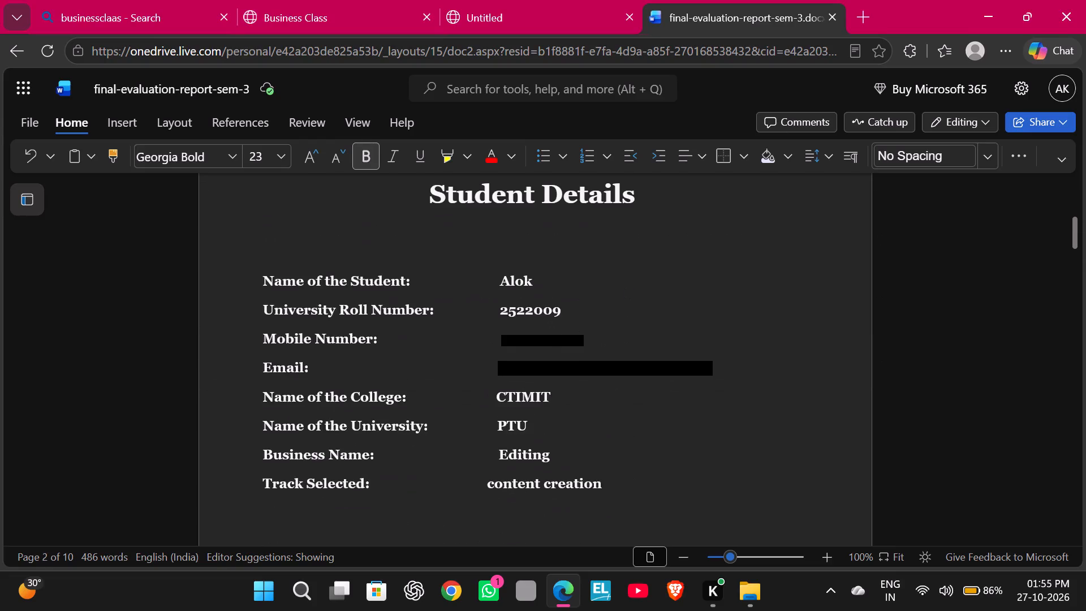
scroll(622, 287, "up", 9)
scroll(622, 283, "down", 5)
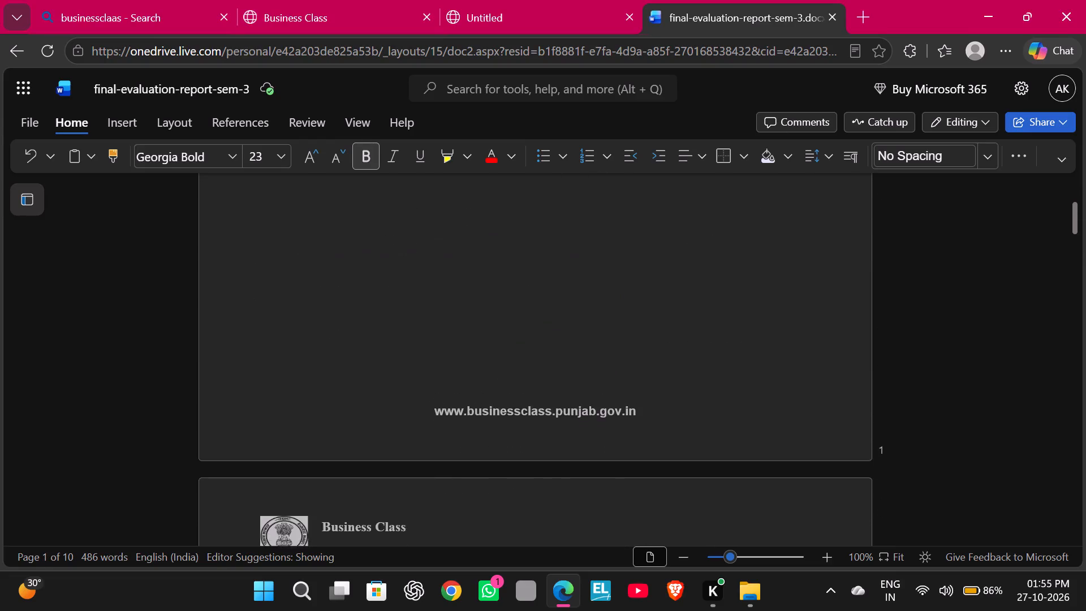
scroll(622, 282, "down", 11)
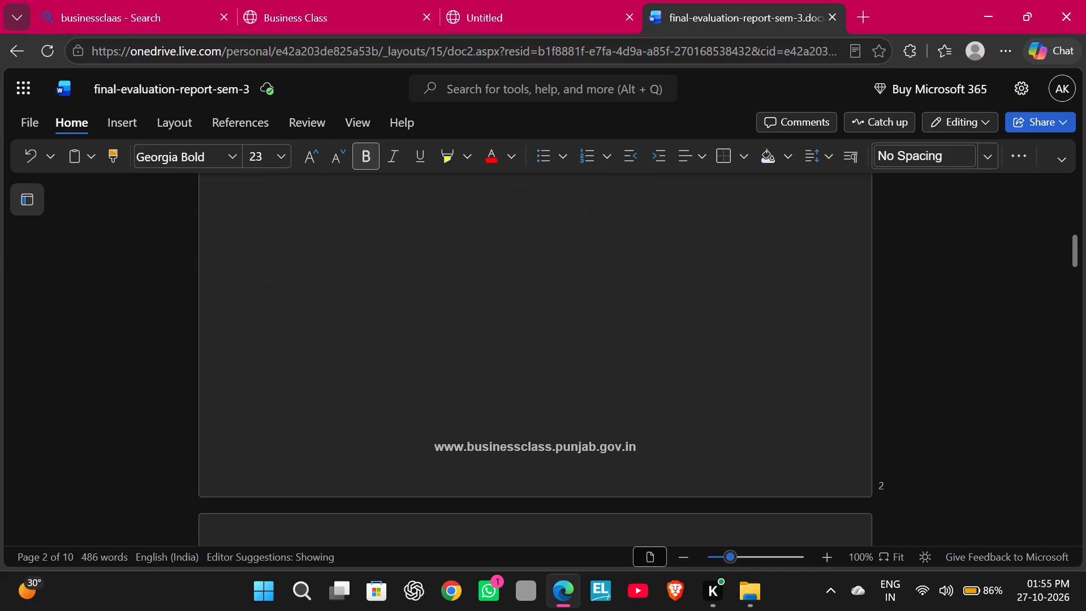
scroll(624, 279, "up", 3)
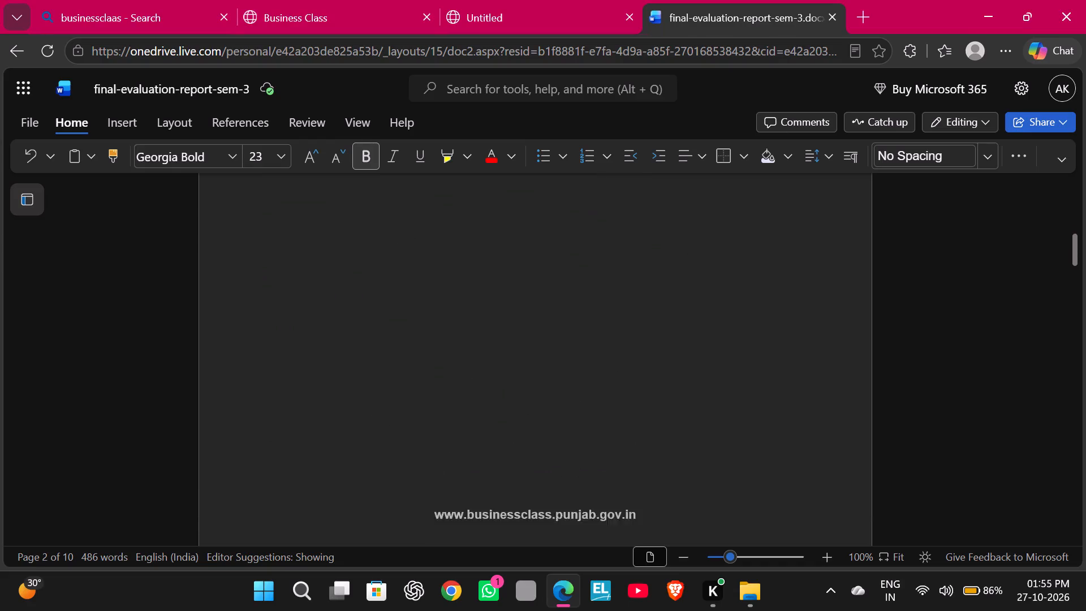
scroll(624, 279, "up", 14)
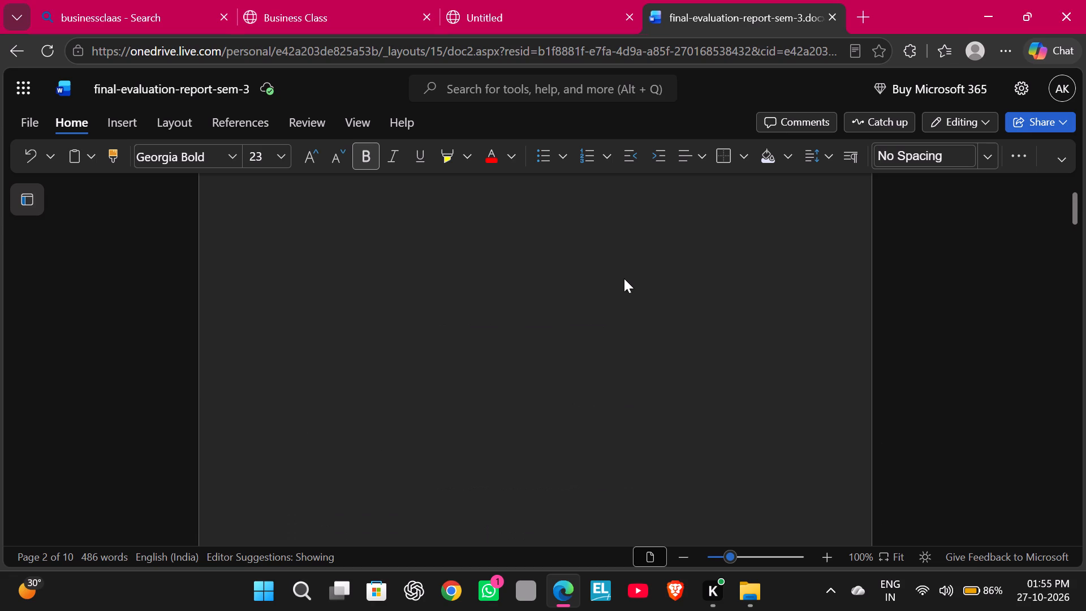
scroll(625, 277, "down", 1)
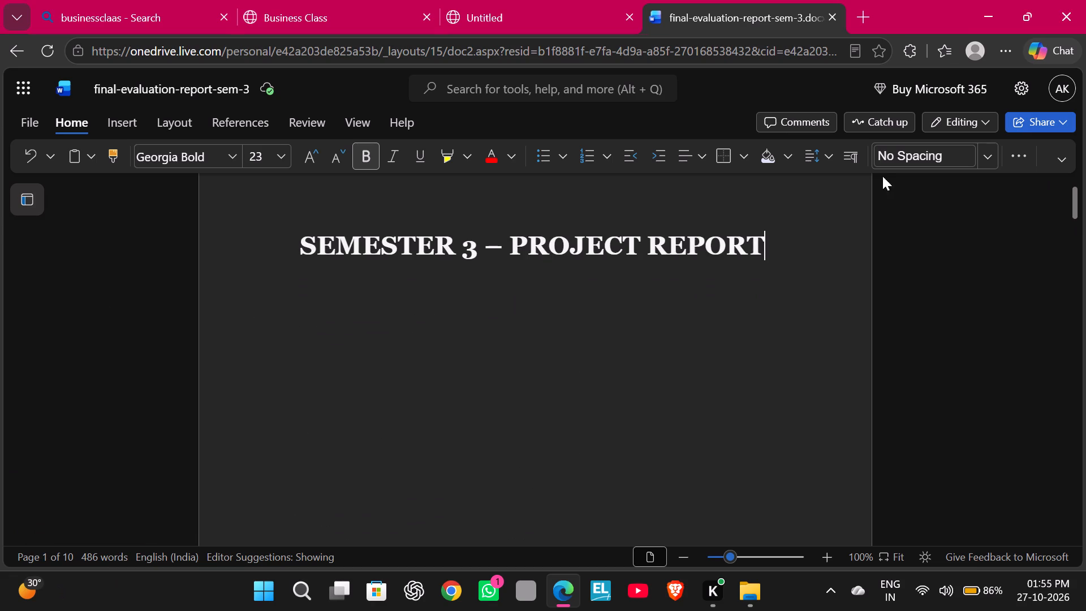
Switch to the Business Class site and look over its Track page's semesters and the Mentors page.
left_click(173, 0)
left_click(324, 18)
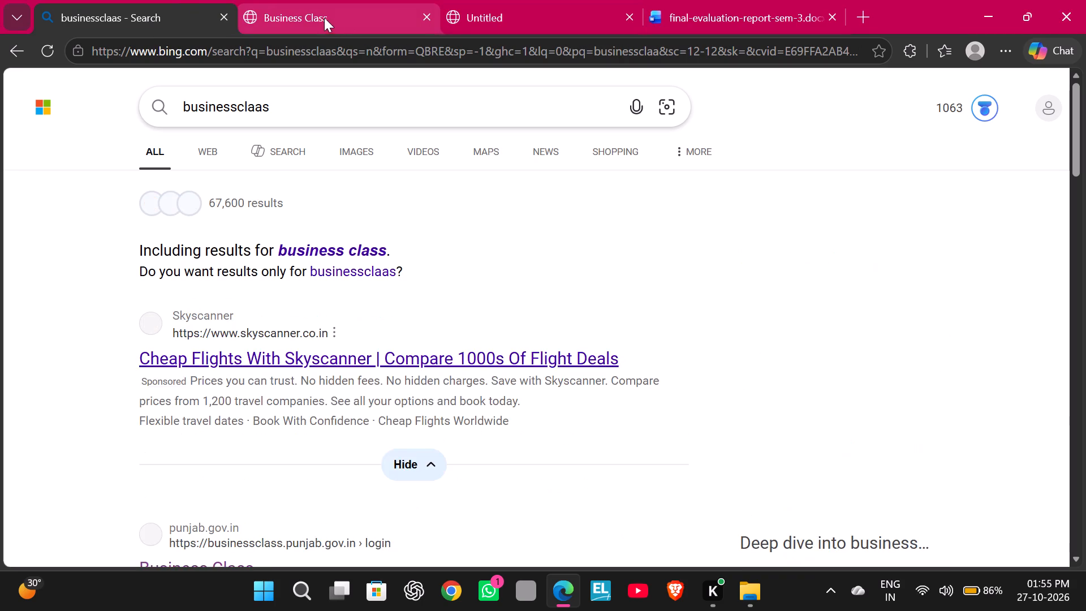
scroll(451, 306, "down", 7)
scroll(451, 297, "up", 3)
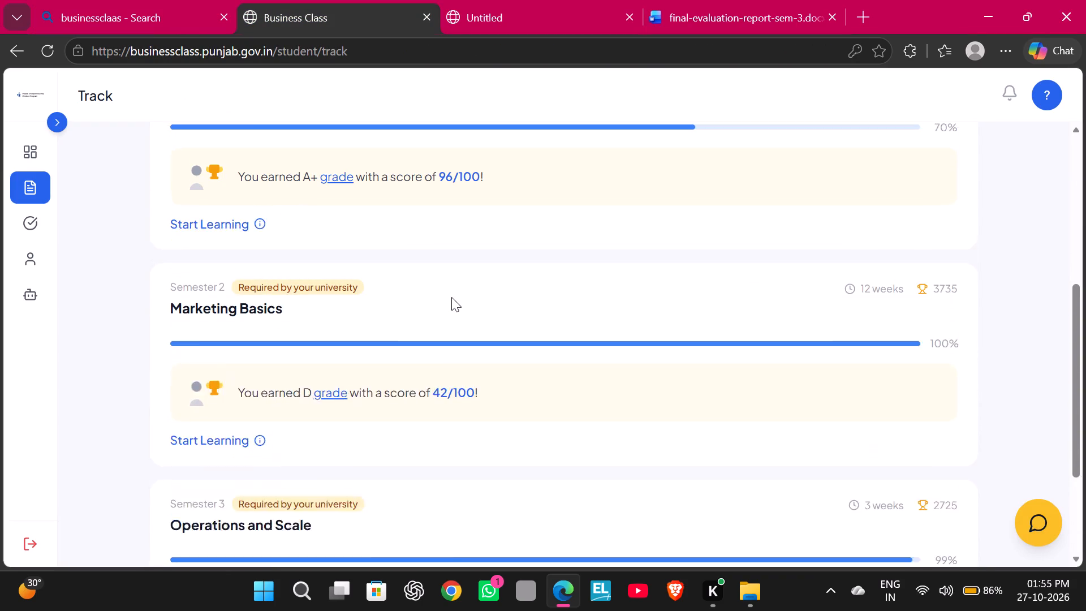
scroll(451, 297, "down", 1)
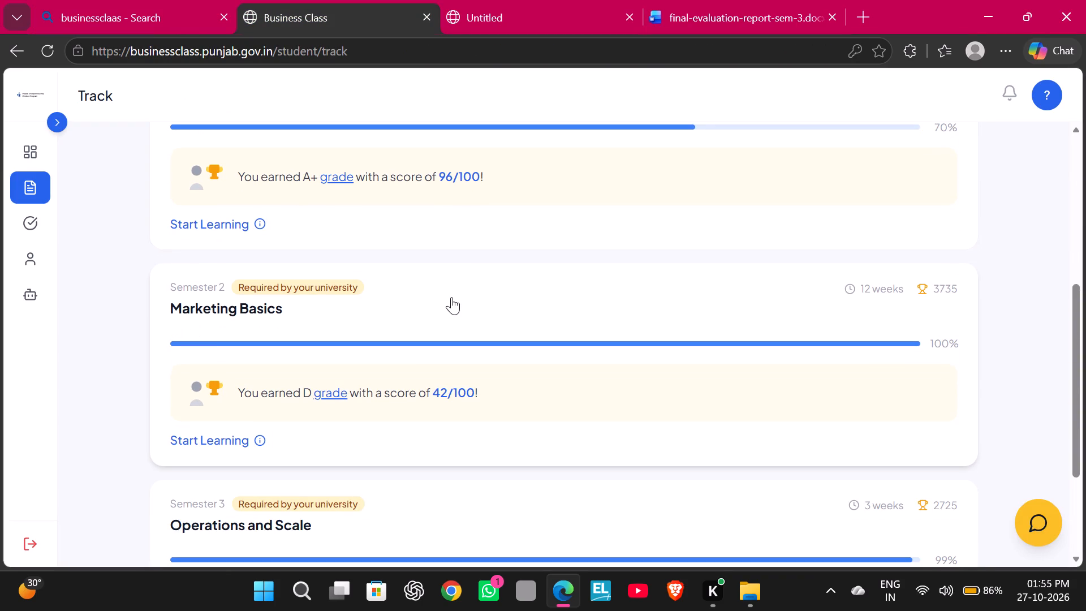
scroll(451, 297, "up", 6)
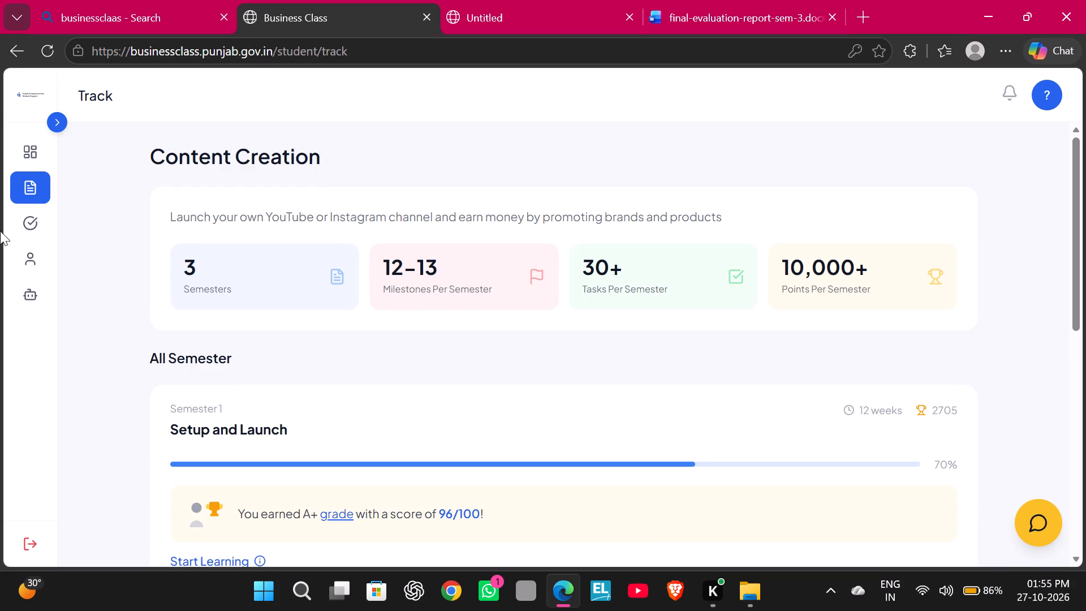
left_click(33, 285)
left_click(31, 252)
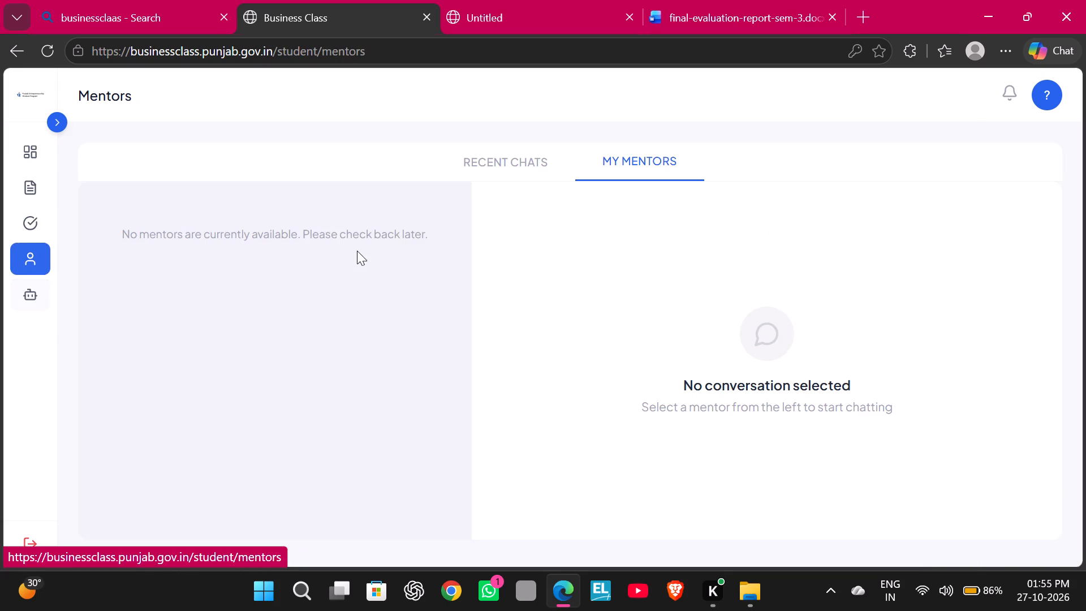
Open the Business Class dashboard and examine the profile header, grade breakdown and suggestions for raising the grade.
left_click(31, 148)
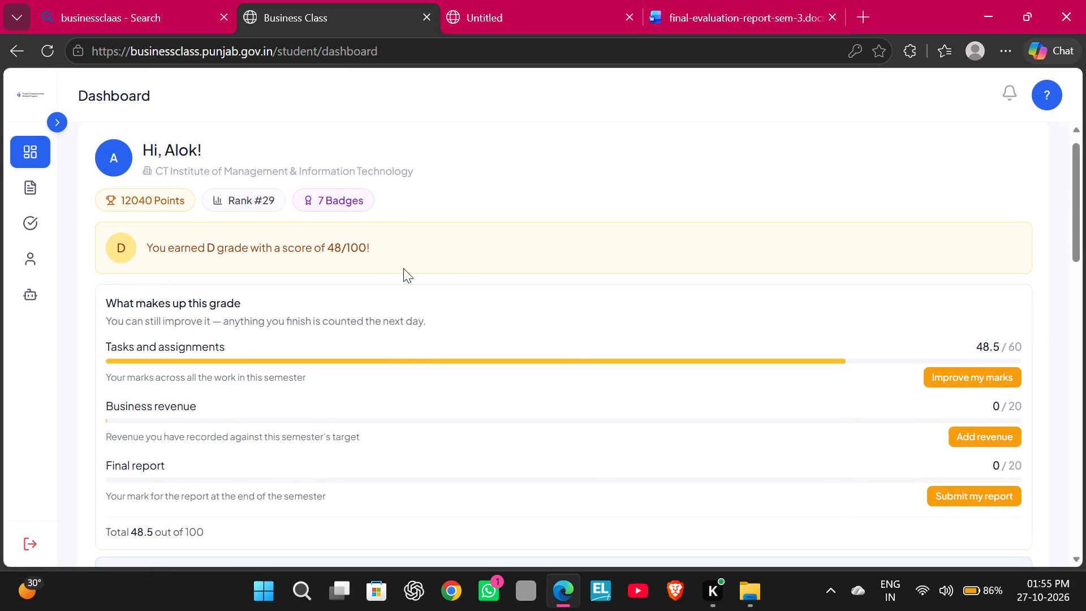
left_click(314, 180)
left_click(127, 159)
left_click(158, 149)
left_click(106, 164)
left_click(137, 162)
scroll(271, 225, "down", 1)
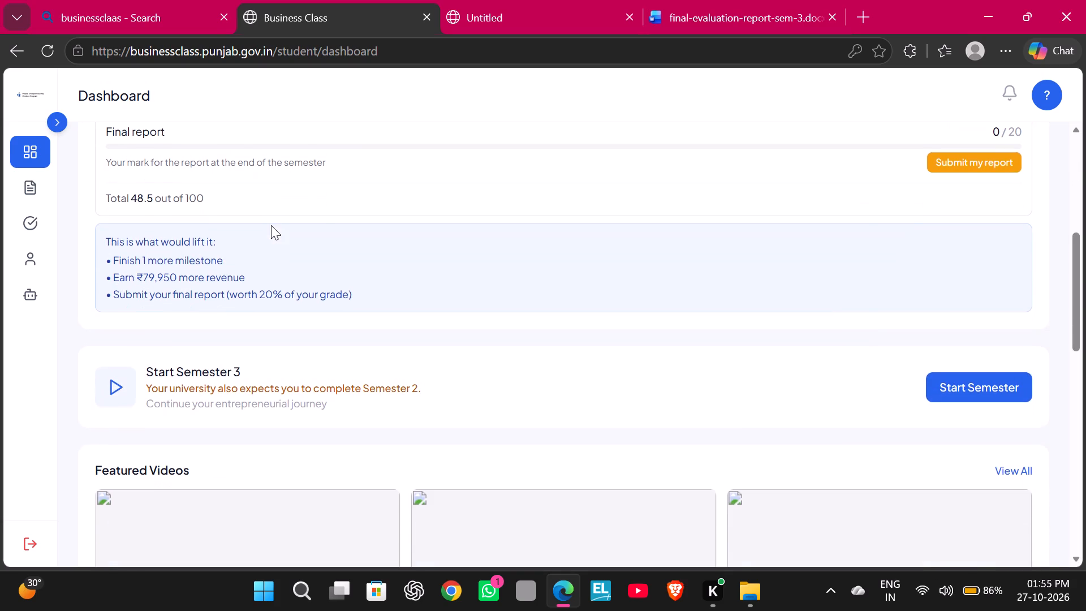
scroll(271, 225, "down", 1)
scroll(271, 225, "up", 1)
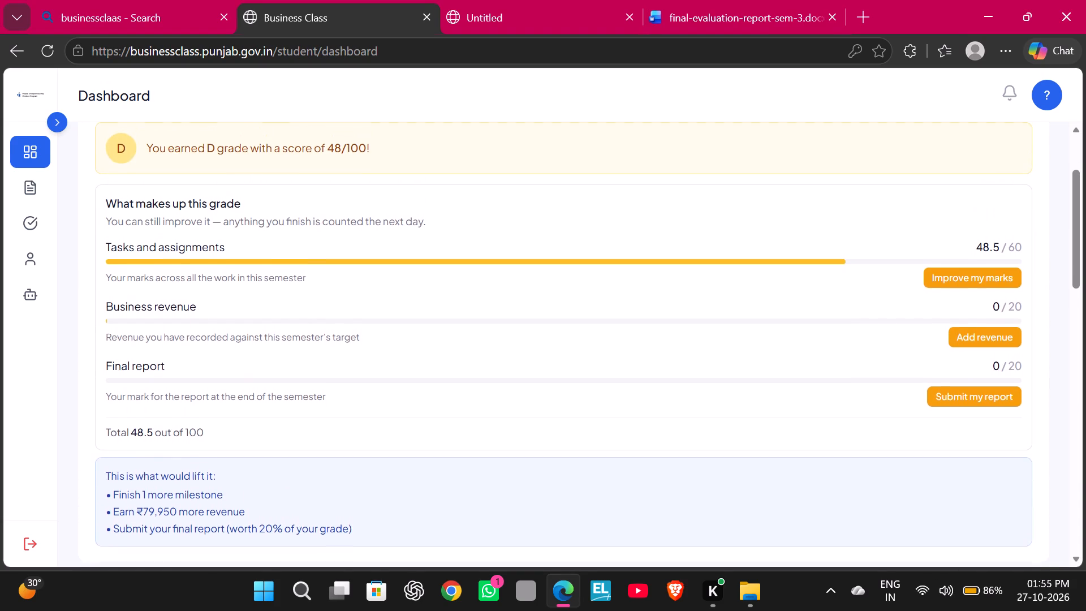
scroll(271, 225, "up", 2)
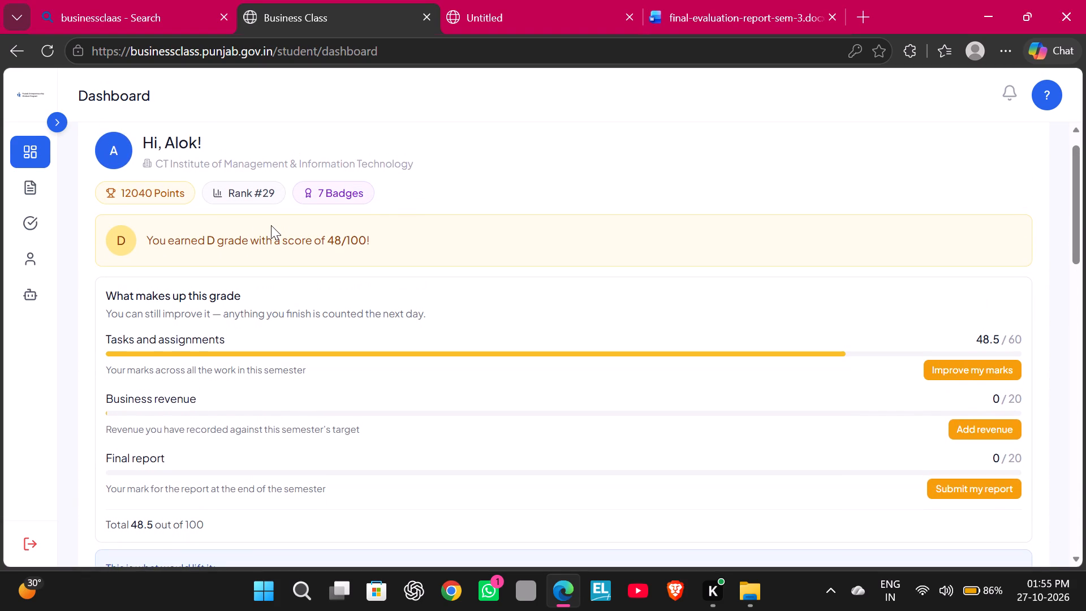
scroll(271, 225, "up", 1)
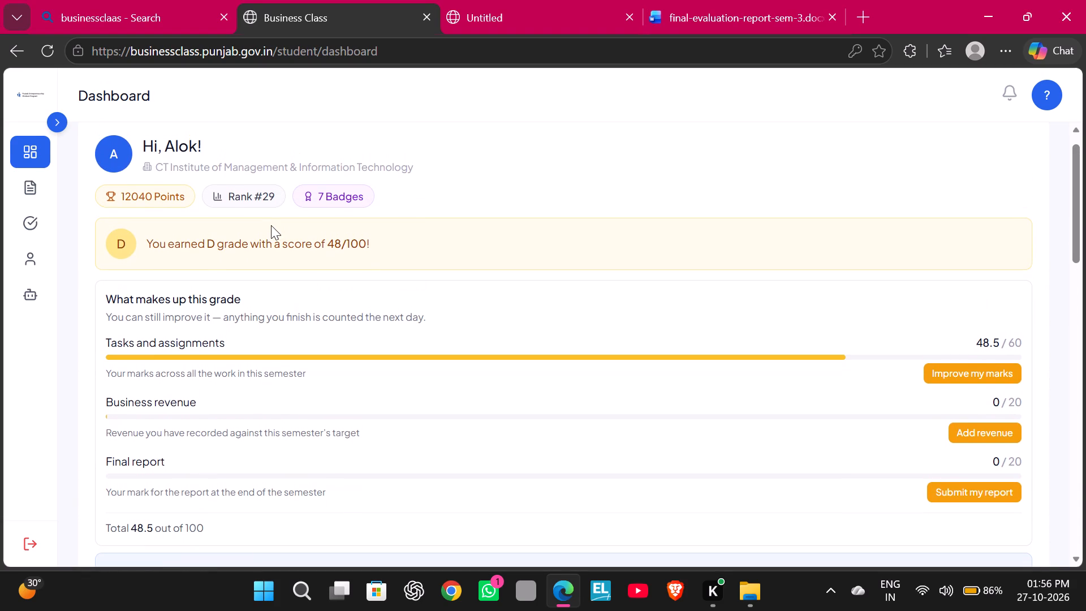
Capture a rectangular screenshot of the dashboard from the profile header down to the grade total.
key("shift+super+s")
left_click_drag(72, 108, 97, 107)
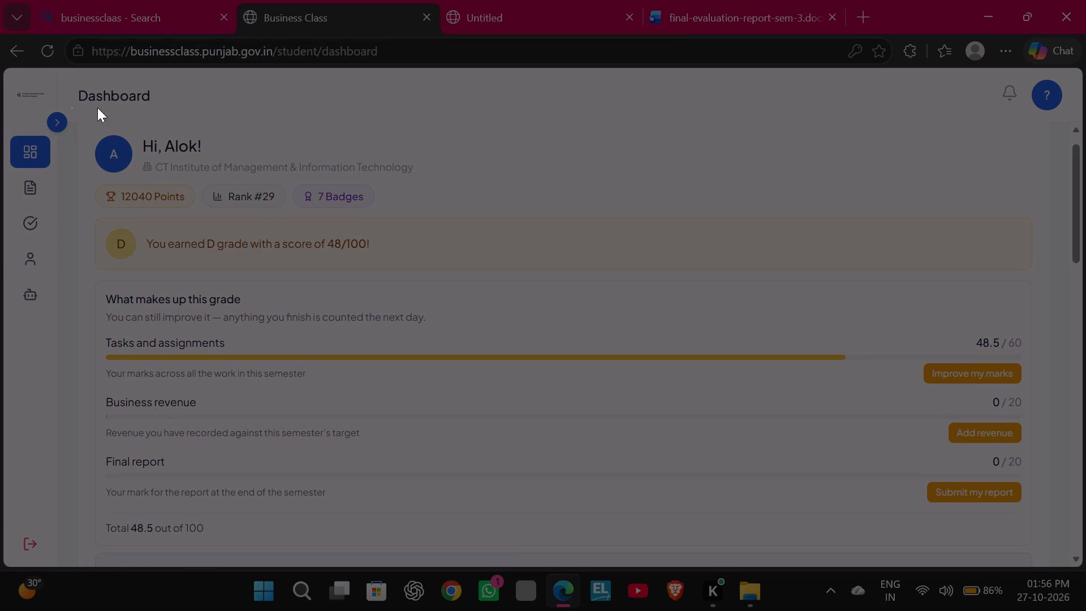
left_click_drag(97, 107, 1079, 549)
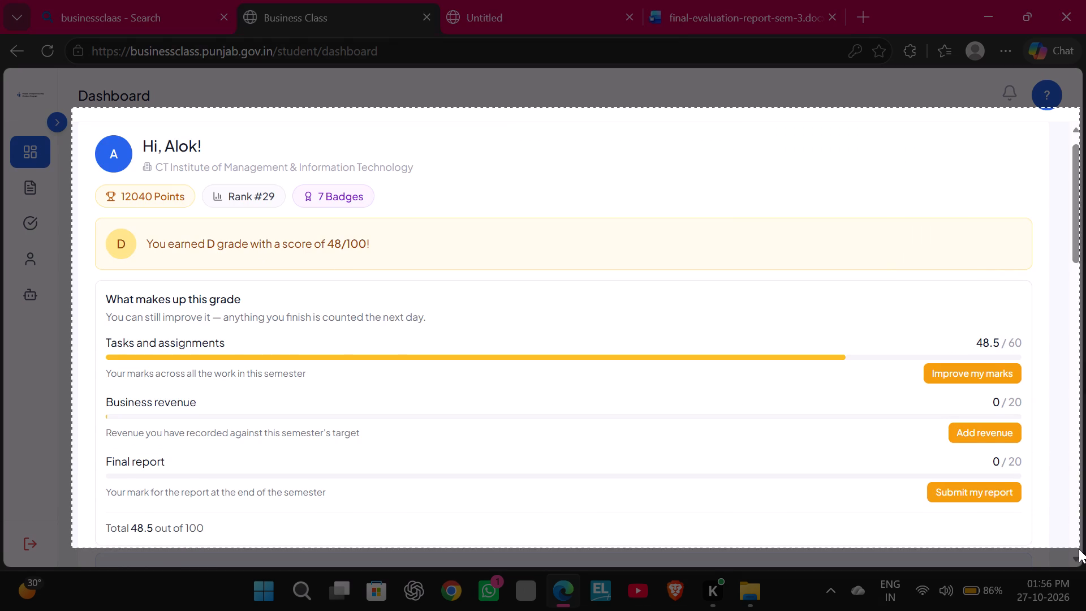
left_click_drag(1079, 549, 1072, 554)
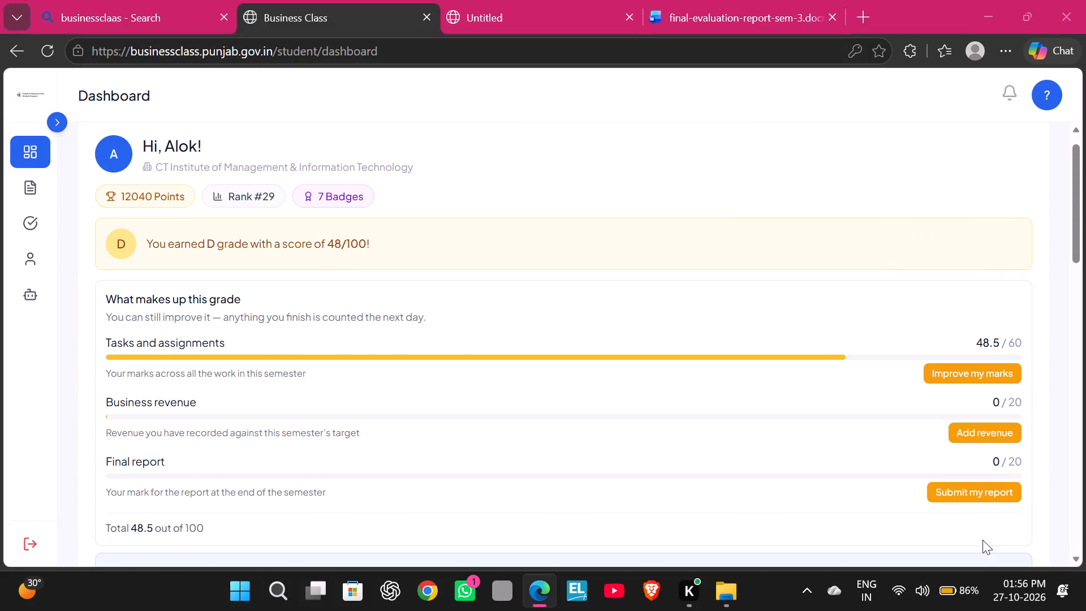
Return to the report and paste the dashboard screenshot below the "SEMESTER 3 – PROJECT REPORT" title.
left_click(775, 0)
left_click(482, 389)
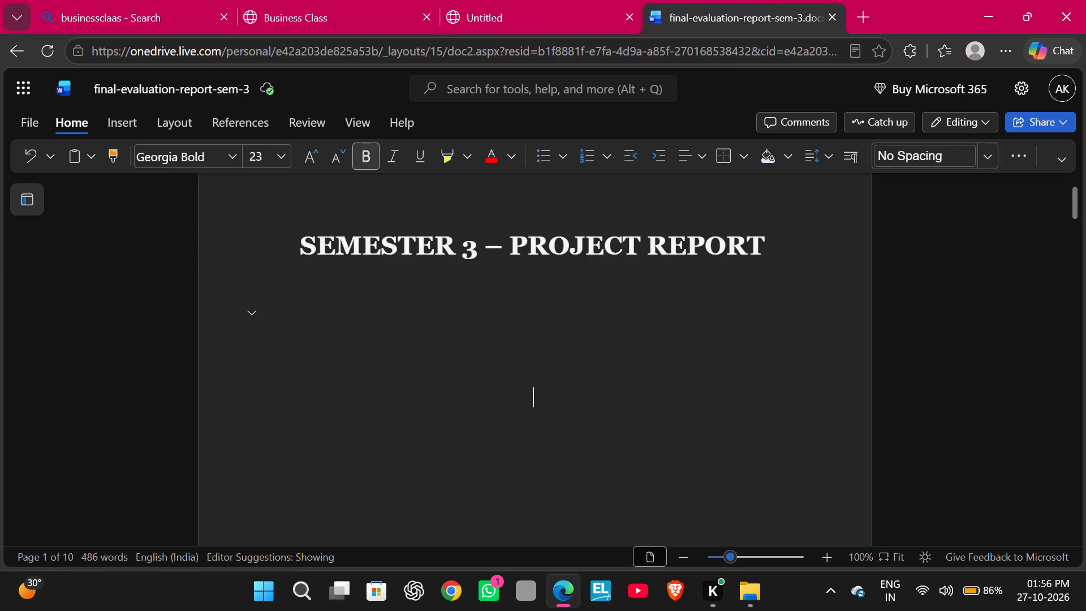
key("ctrl+v")
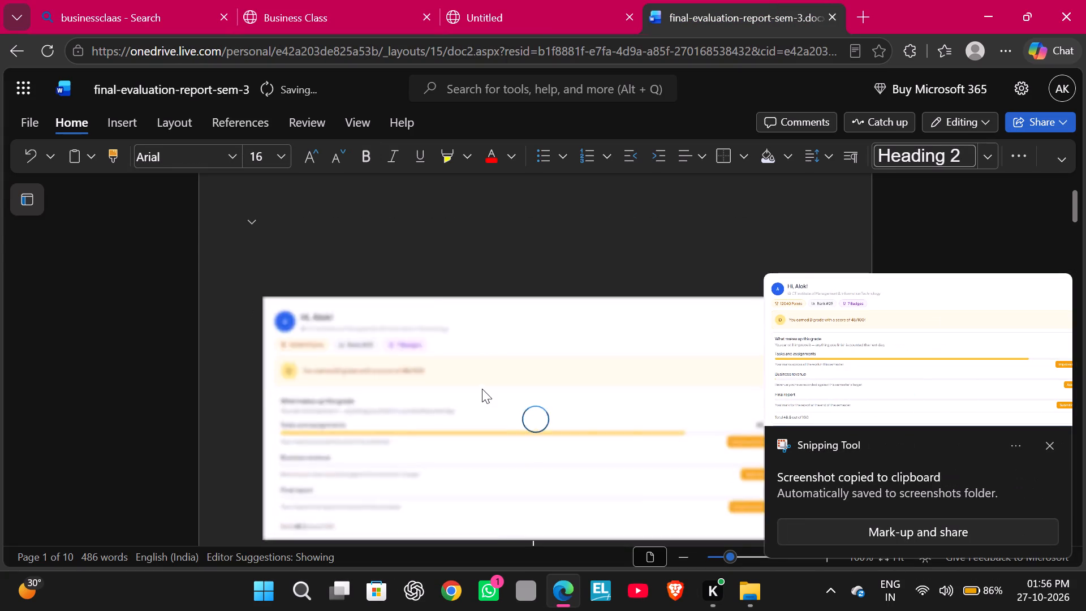
Enlarge the pasted dashboard screenshot to about 3.64" high by 6.79" wide.
scroll(484, 388, "up", 3)
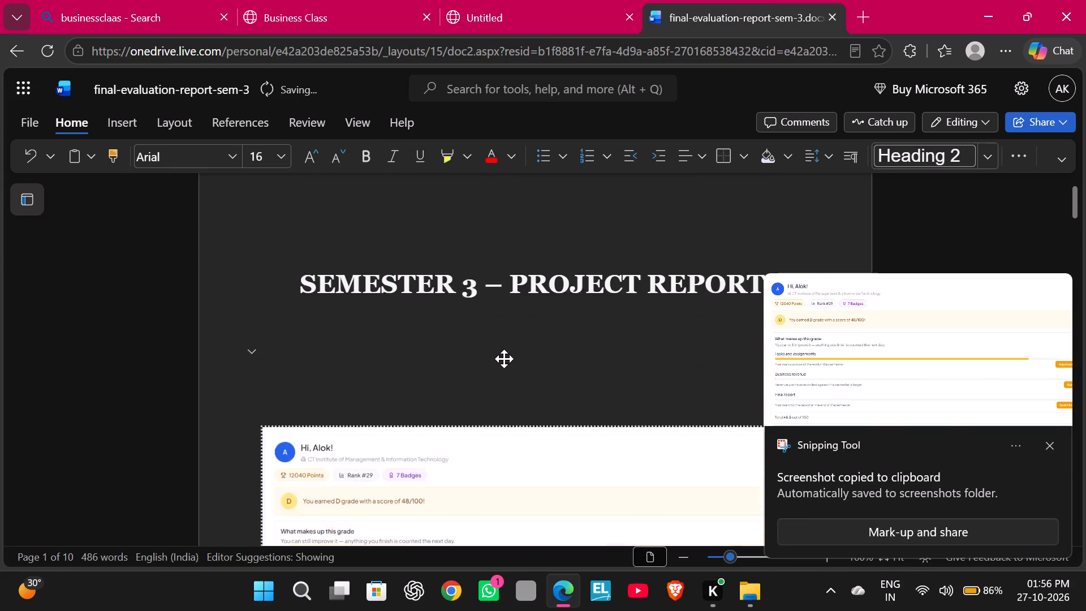
scroll(504, 359, "down", 2)
left_click_drag(273, 309, 273, 295)
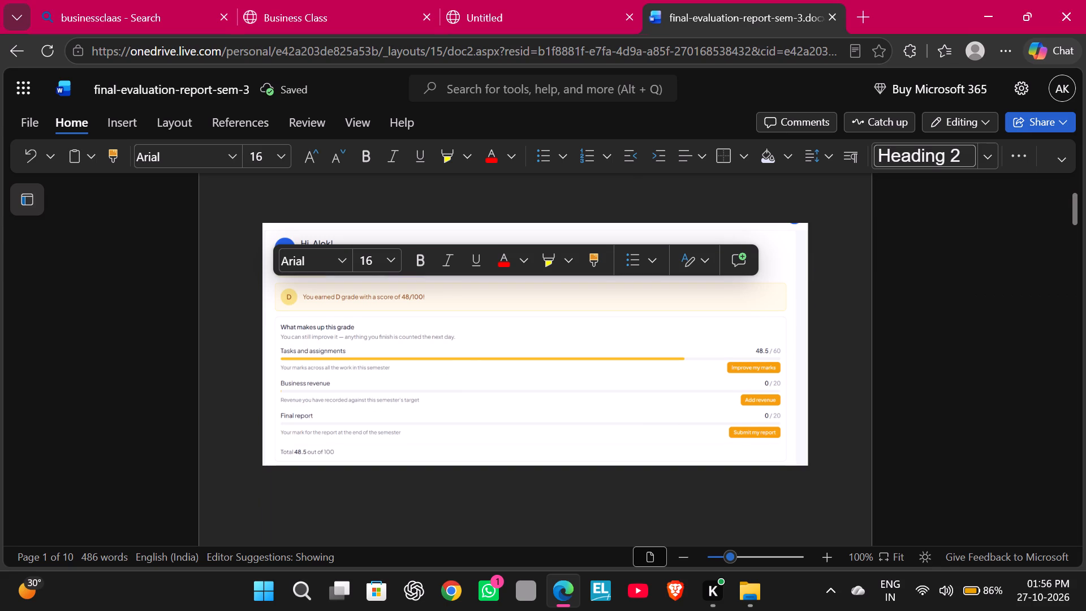
left_click(807, 465)
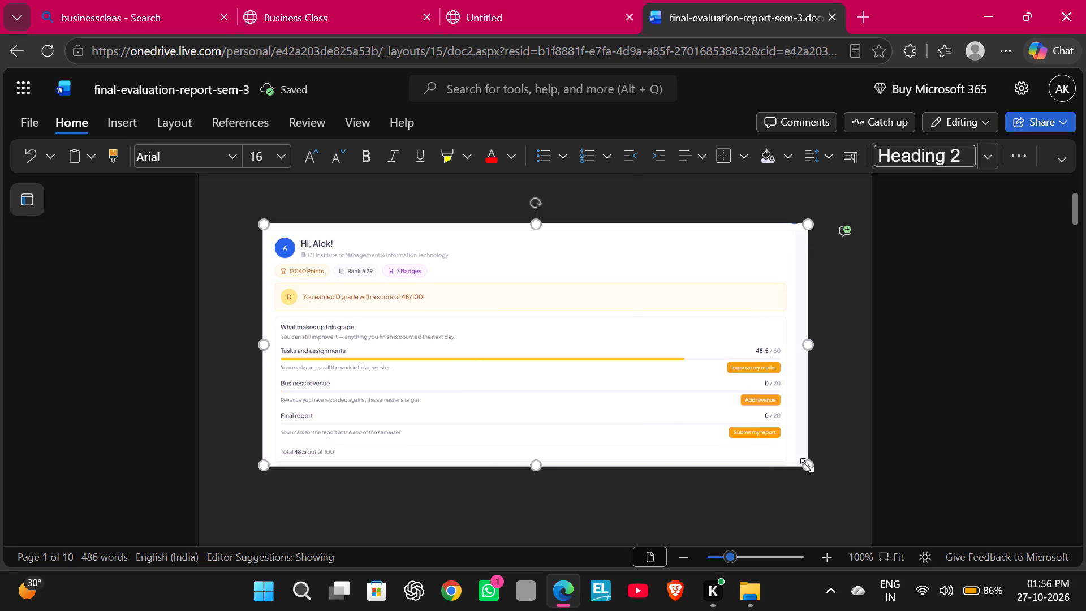
left_click_drag(807, 466, 814, 490)
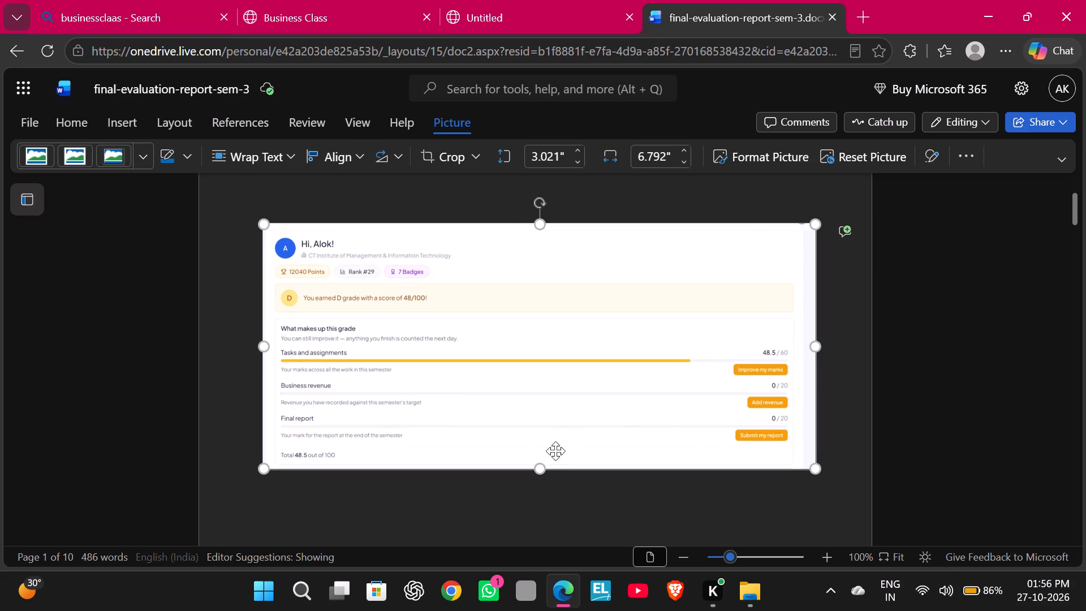
left_click_drag(542, 470, 540, 519)
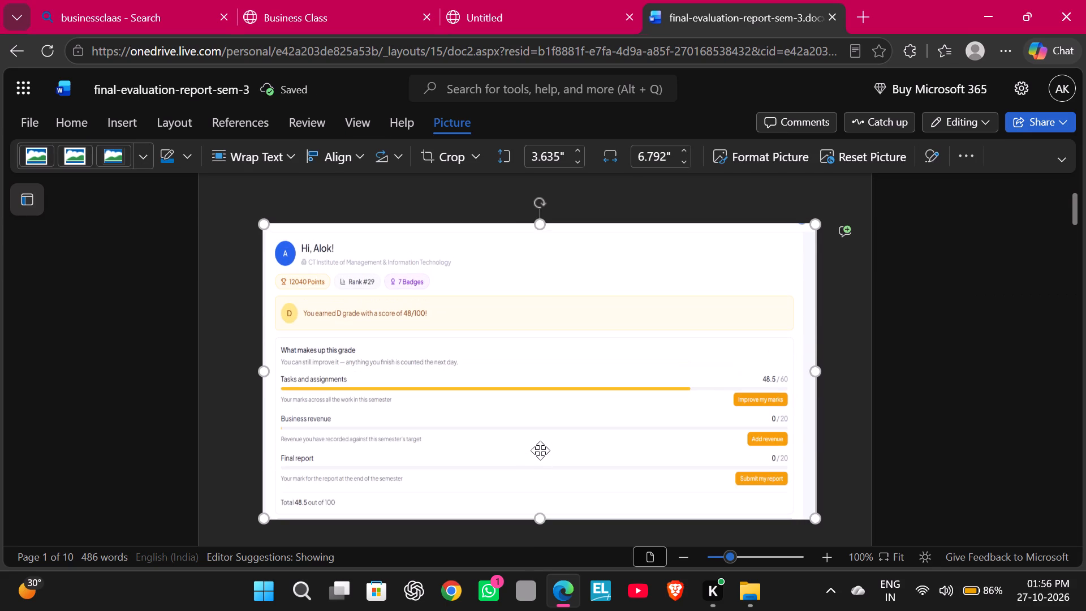
Move the dashboard screenshot slightly upward, closer to the report title.
scroll(540, 449, "up", 2)
left_click_drag(473, 397, 471, 371)
left_click_drag(460, 457, 458, 448)
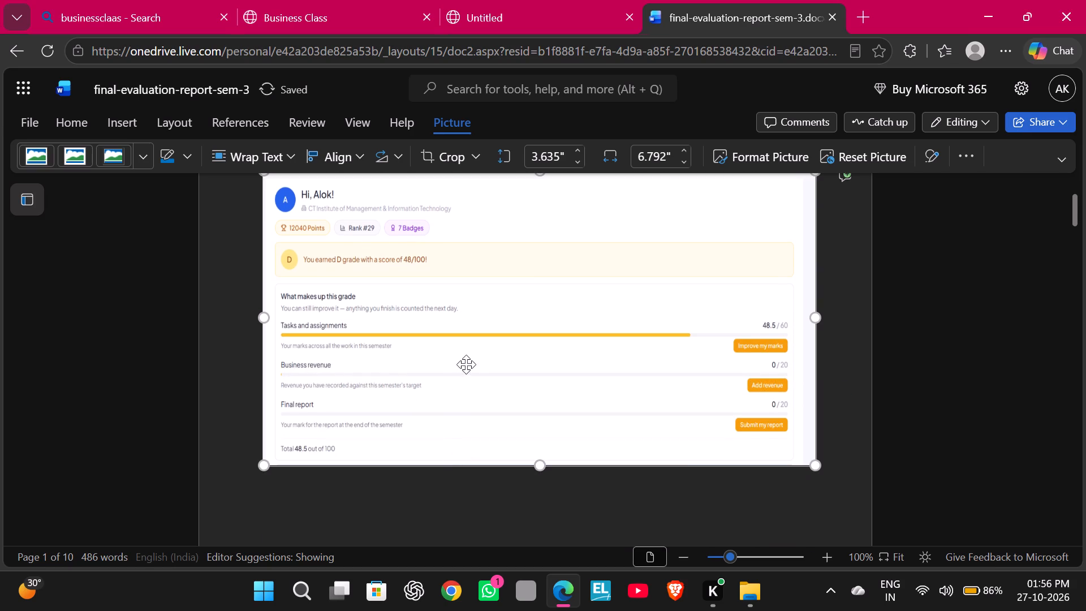
left_click_drag(466, 364, 466, 346)
scroll(445, 363, "up", 3)
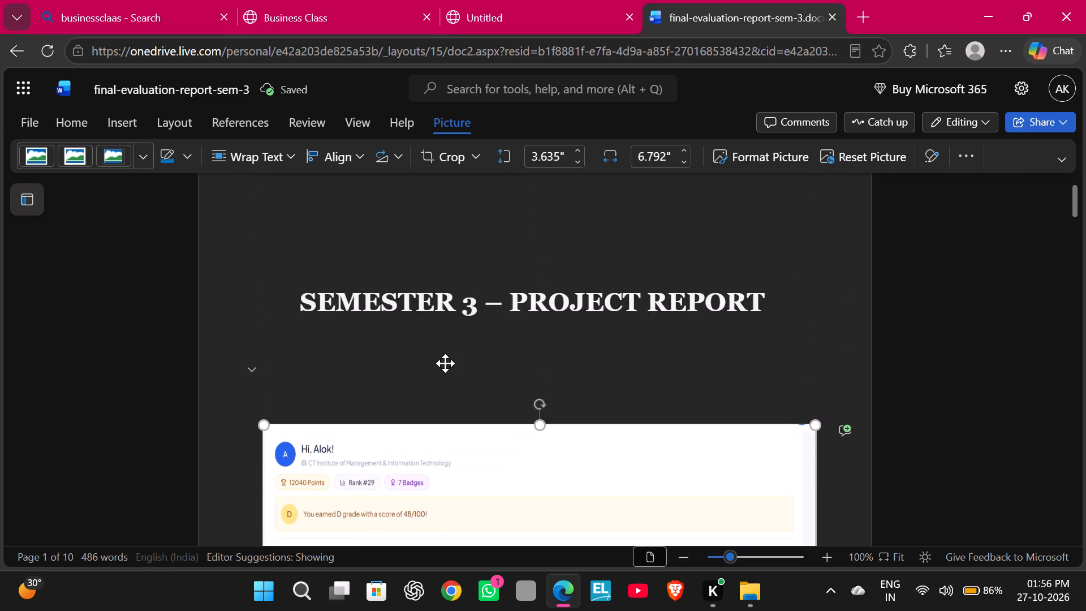
Check the dashboard screenshot's size and placement between the report title and the website address on the title page.
scroll(445, 363, "up", 3)
scroll(445, 363, "down", 6)
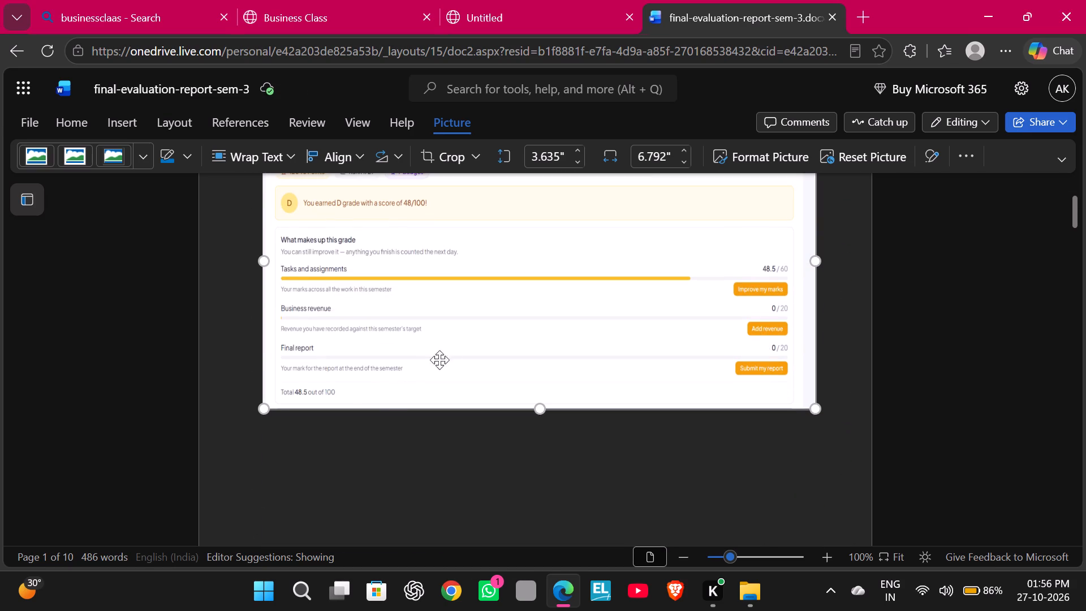
left_click(403, 466)
scroll(438, 317, "up", 1)
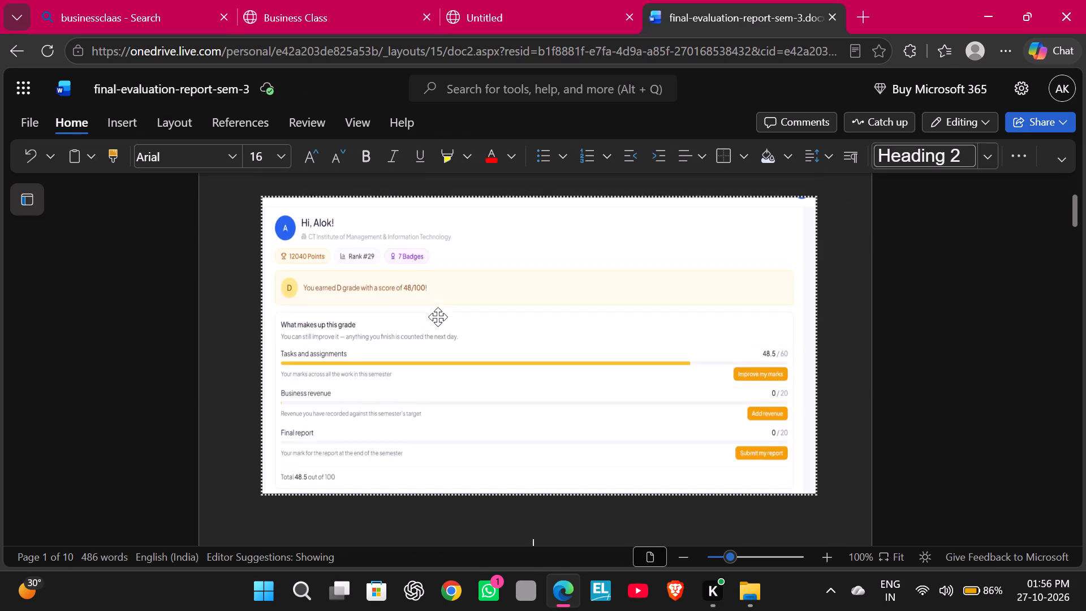
scroll(438, 317, "up", 4)
scroll(444, 335, "down", 4)
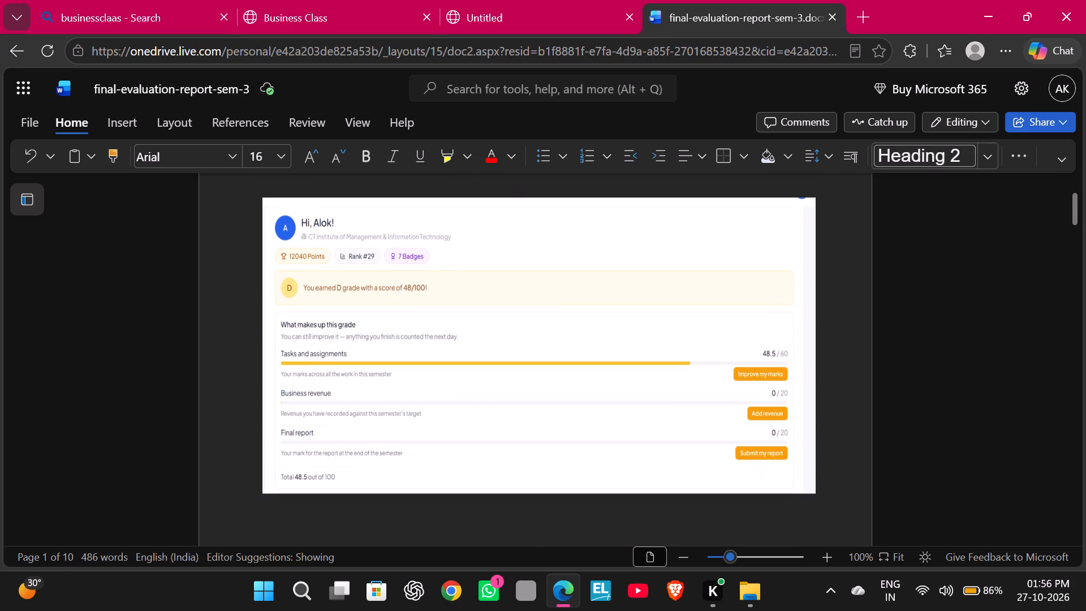
left_click(444, 335)
scroll(444, 335, "down", 3)
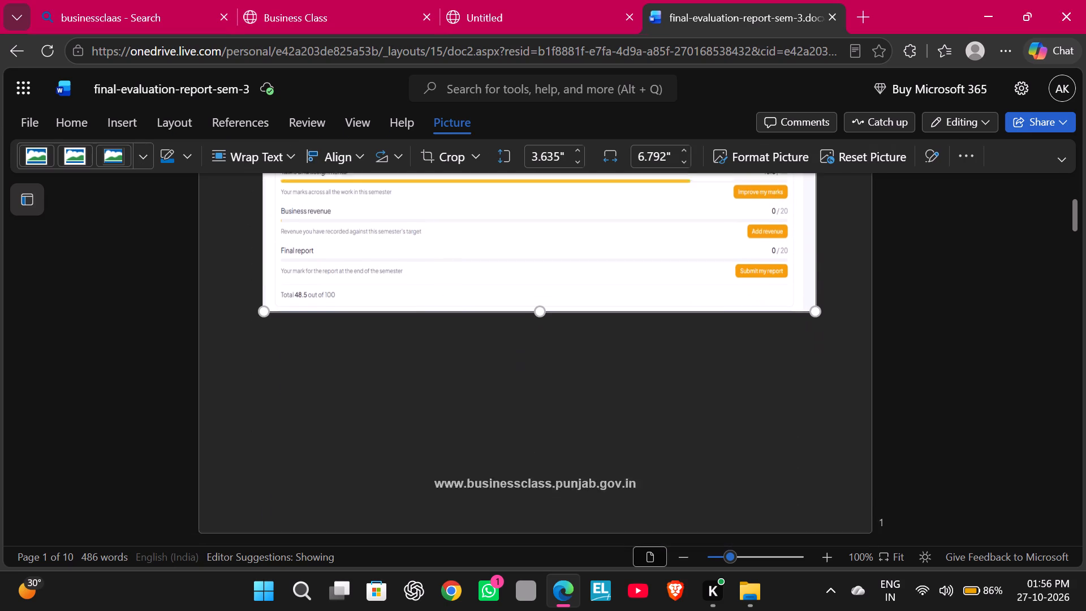
Switch to the Business Class dashboard and review the profile header, grade breakdown and suggestions for lifting the grade.
left_click(390, 1)
scroll(446, 384, "up", 2)
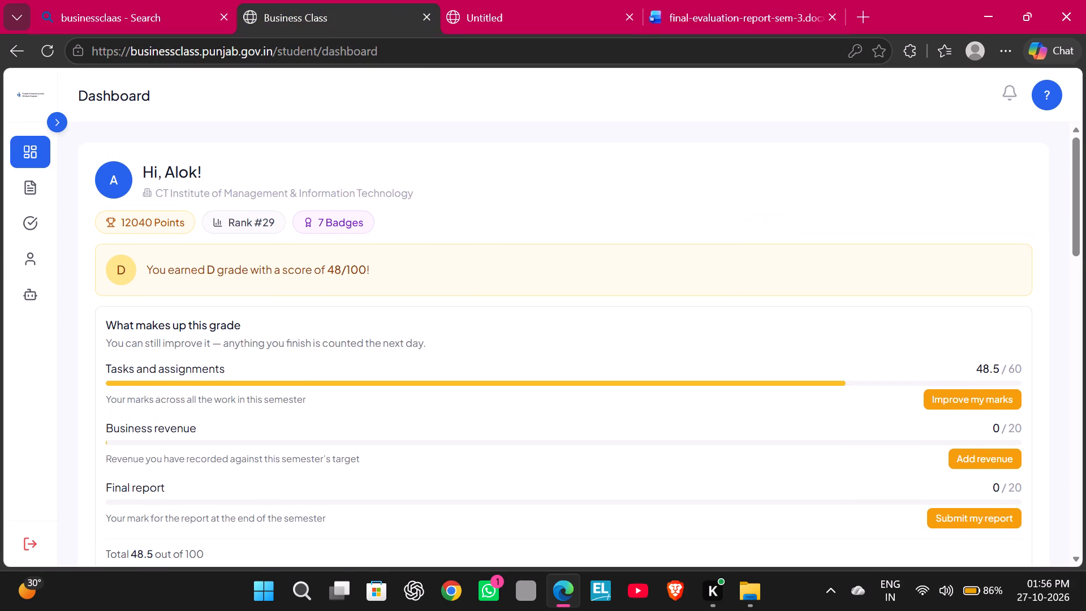
double_click(136, 173)
scroll(231, 375, "down", 1)
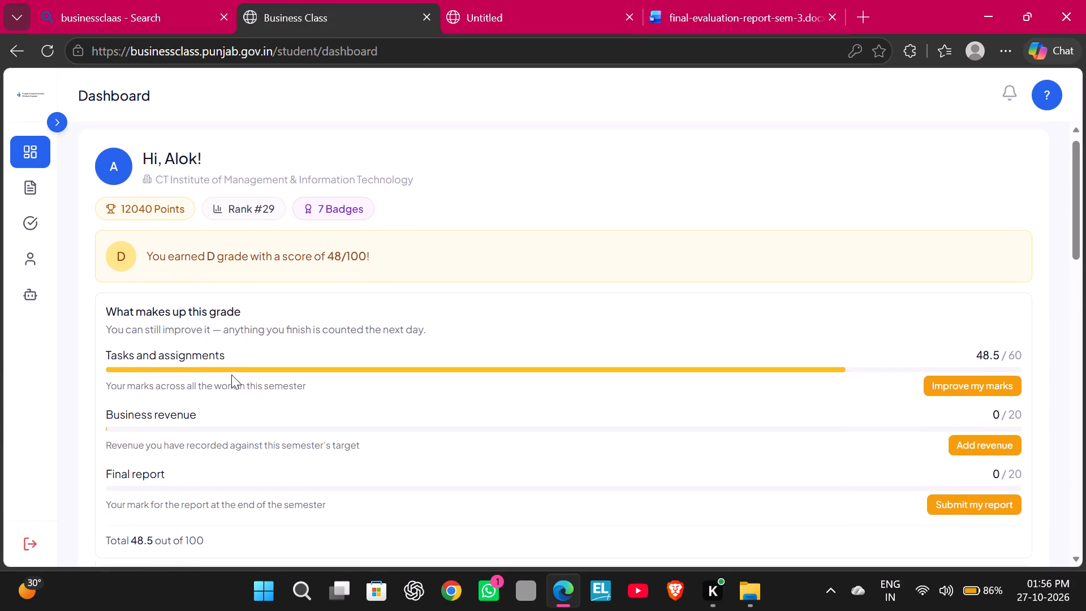
scroll(231, 375, "down", 1)
scroll(239, 366, "up", 3)
scroll(239, 366, "down", 3)
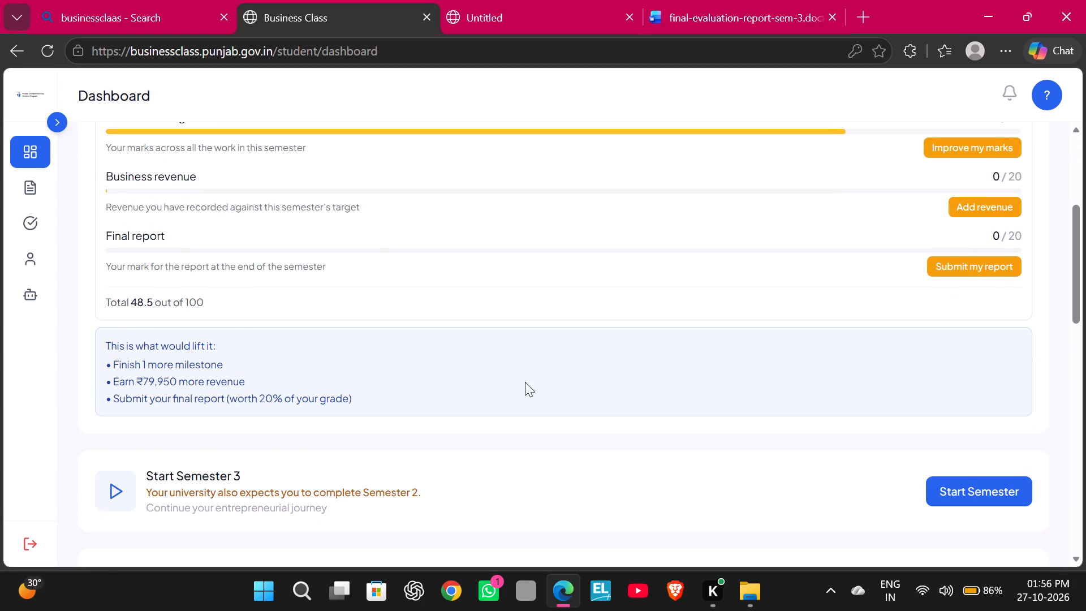
scroll(549, 359, "up", 2)
scroll(548, 359, "down", 3)
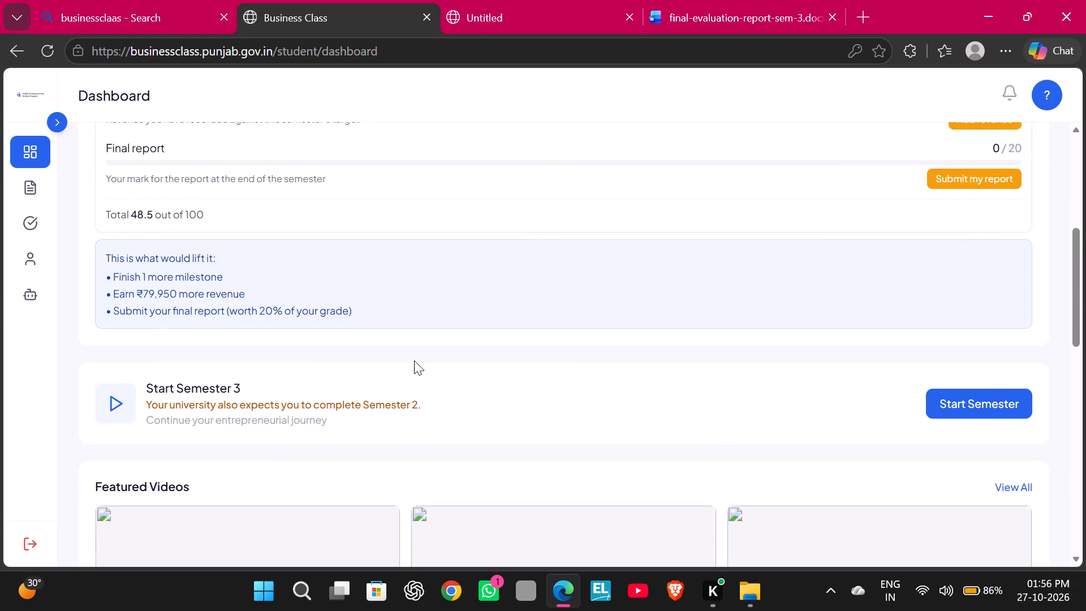
scroll(359, 384, "up", 2)
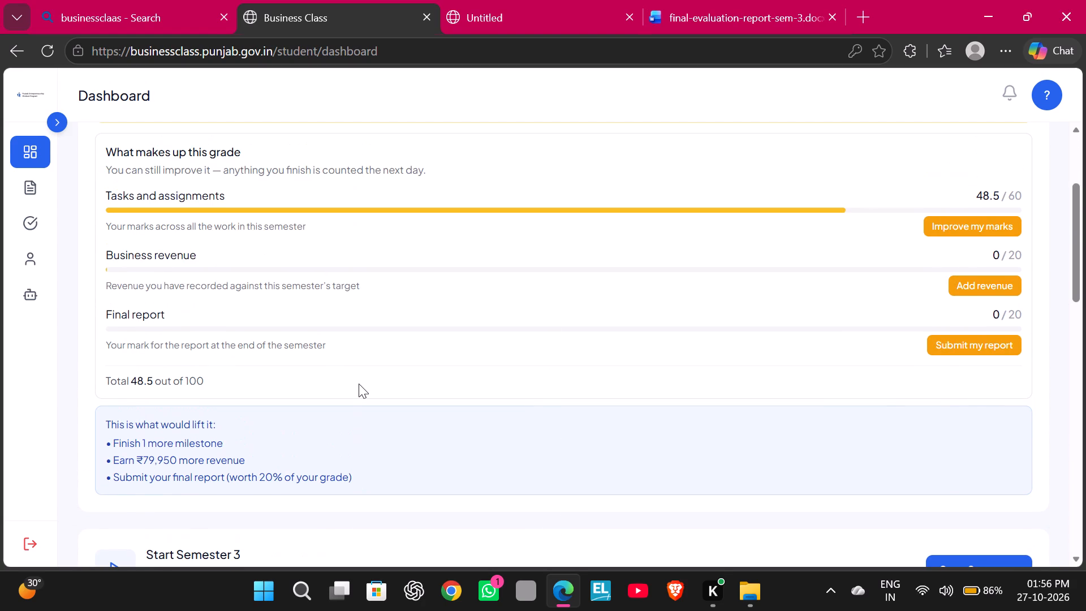
scroll(359, 382, "up", 2)
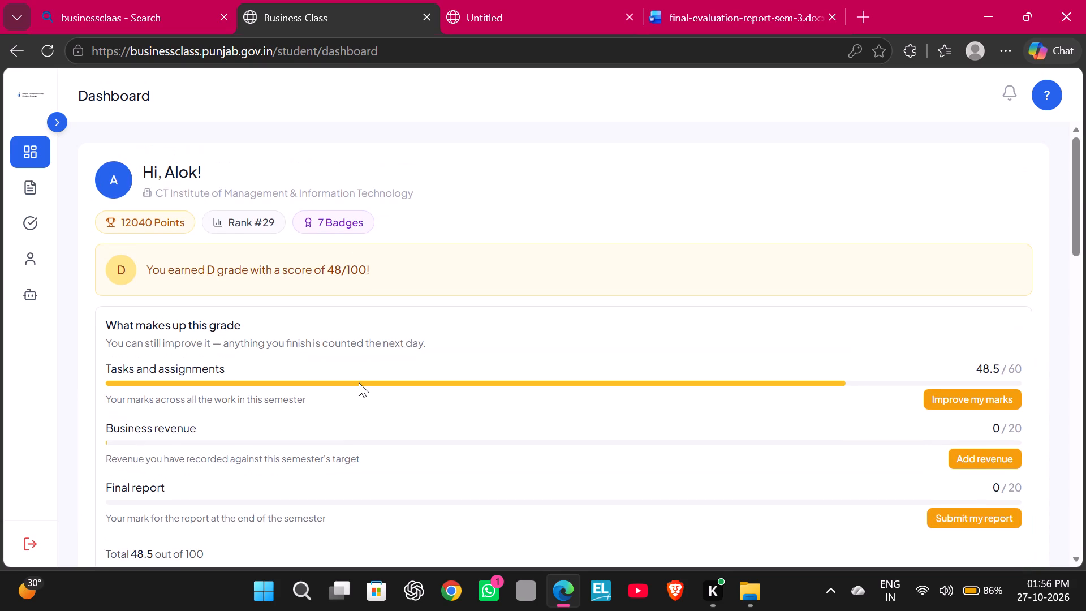
scroll(359, 382, "down", 1)
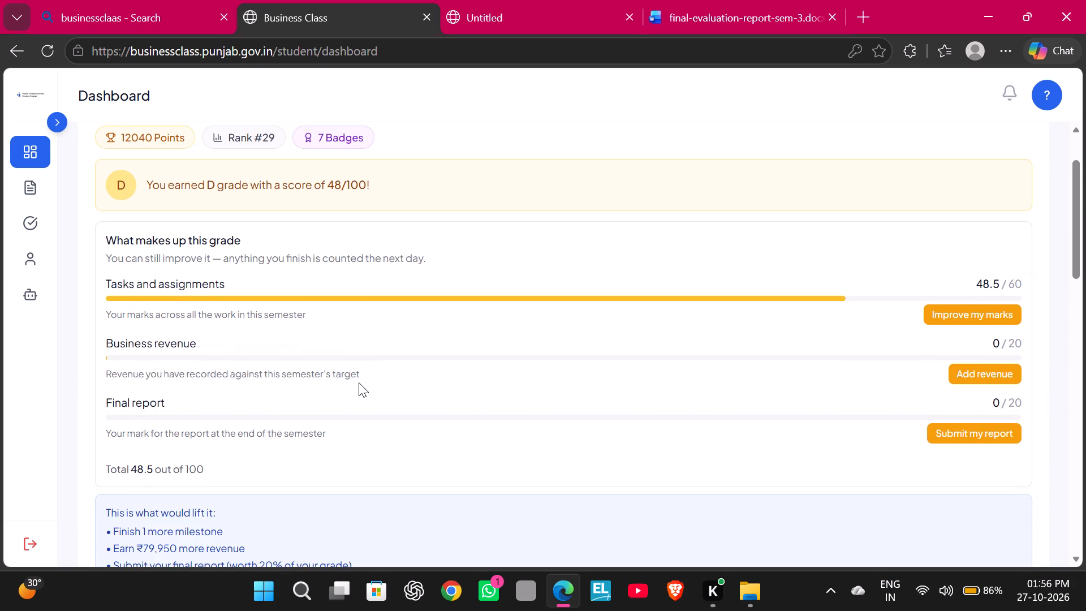
scroll(359, 382, "up", 4)
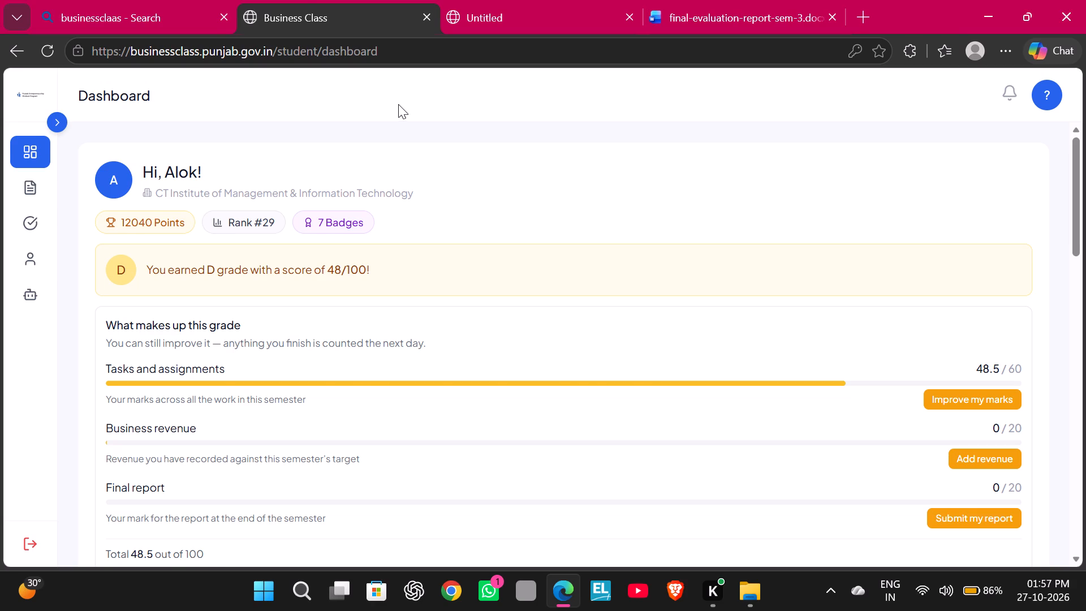
Return to the report and examine the space below the dashboard screenshot and the start of the Student Details page.
left_click(118, 0)
left_click(453, 0)
left_click(755, 0)
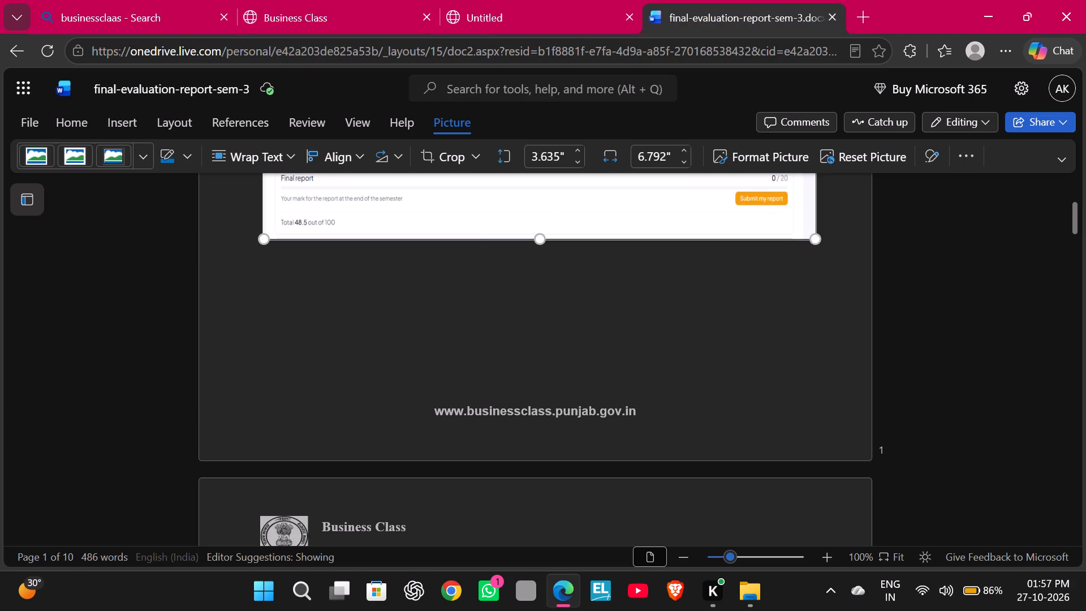
scroll(275, 335, "up", 3)
scroll(275, 335, "down", 2)
left_click(257, 370)
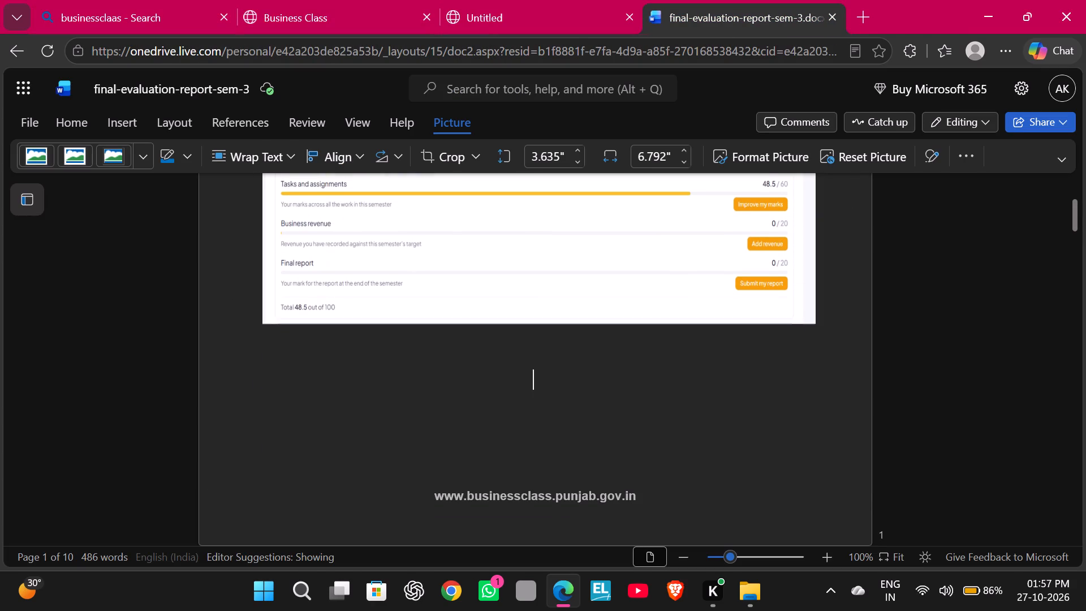
scroll(248, 369, "down", 7)
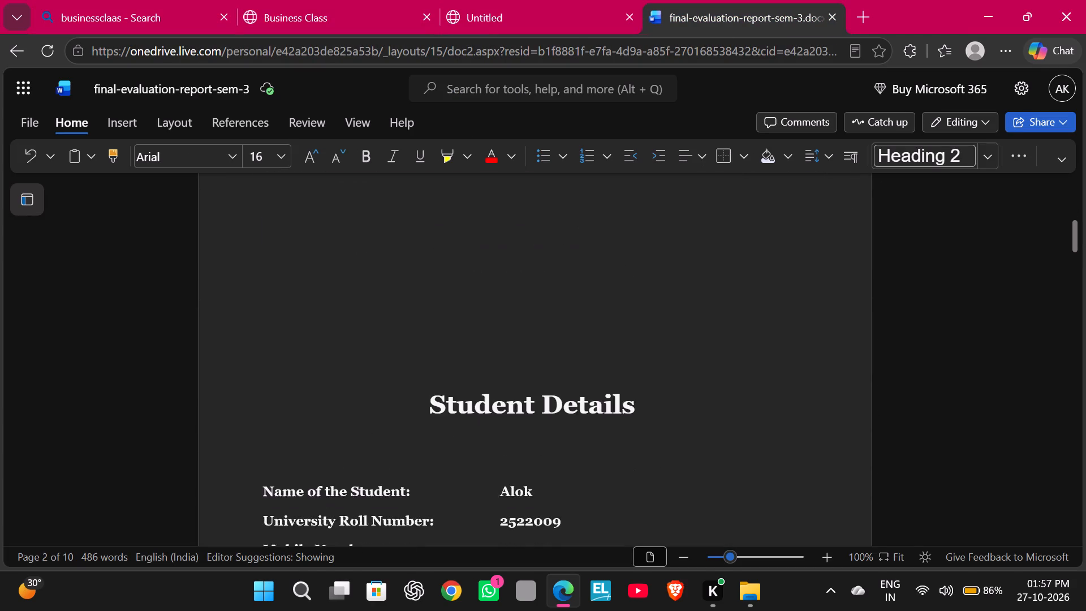
scroll(248, 369, "up", 4)
left_click(315, 206)
scroll(308, 248, "up", 4)
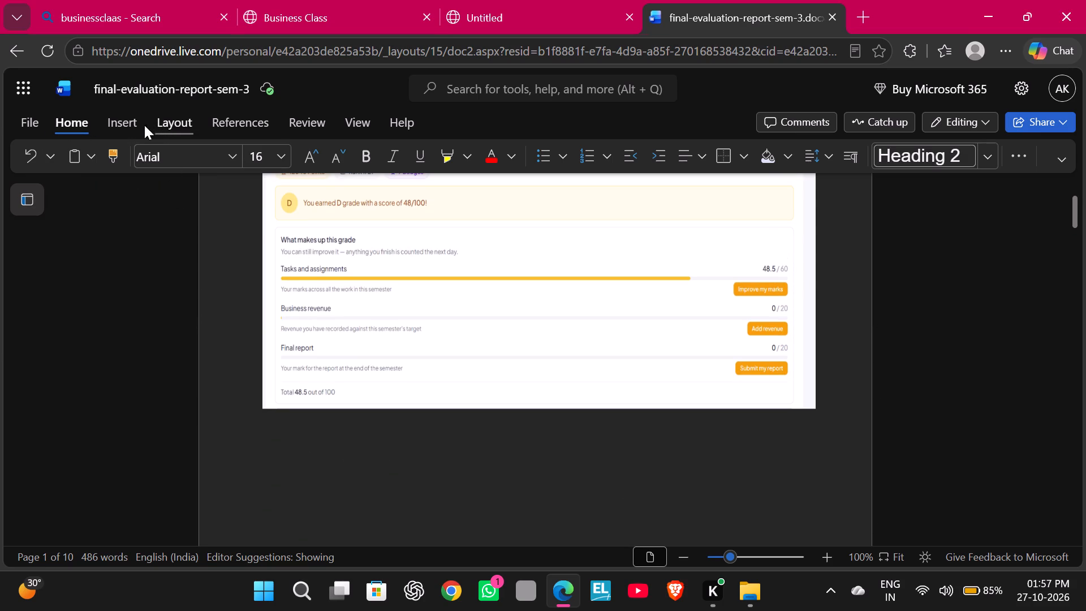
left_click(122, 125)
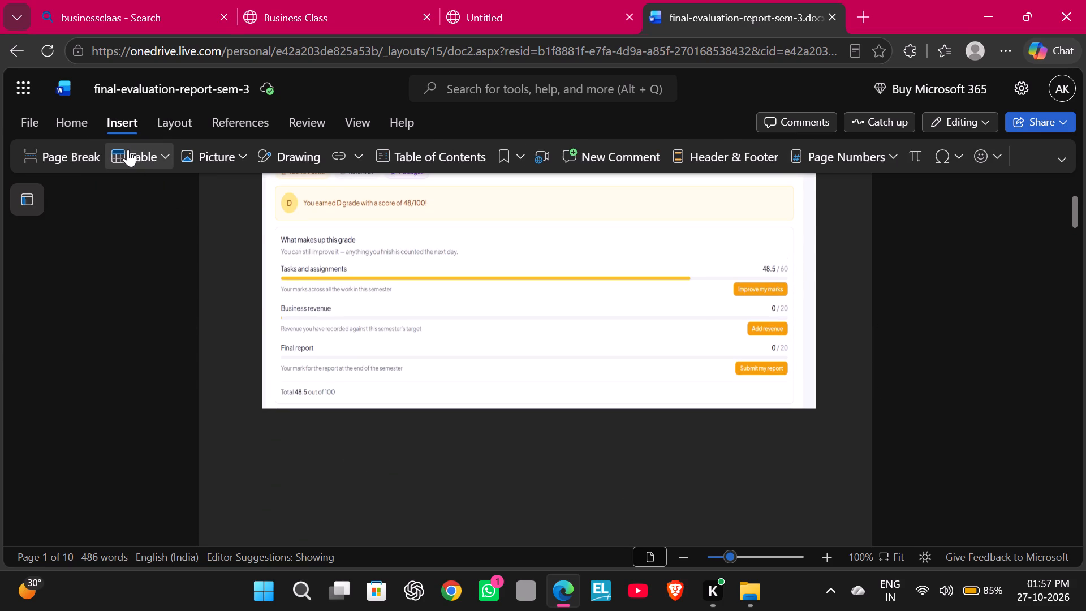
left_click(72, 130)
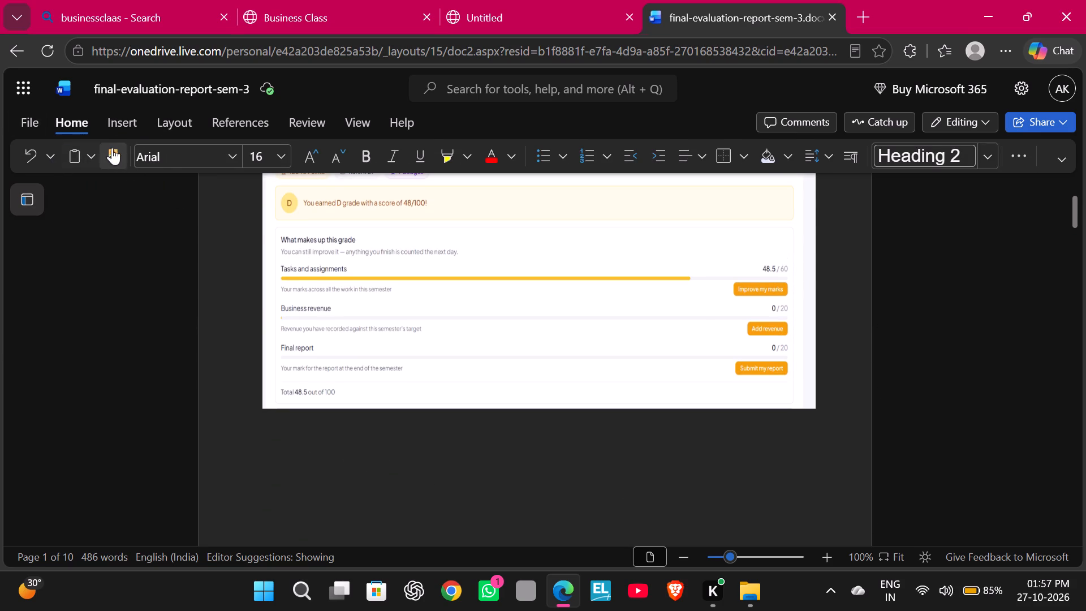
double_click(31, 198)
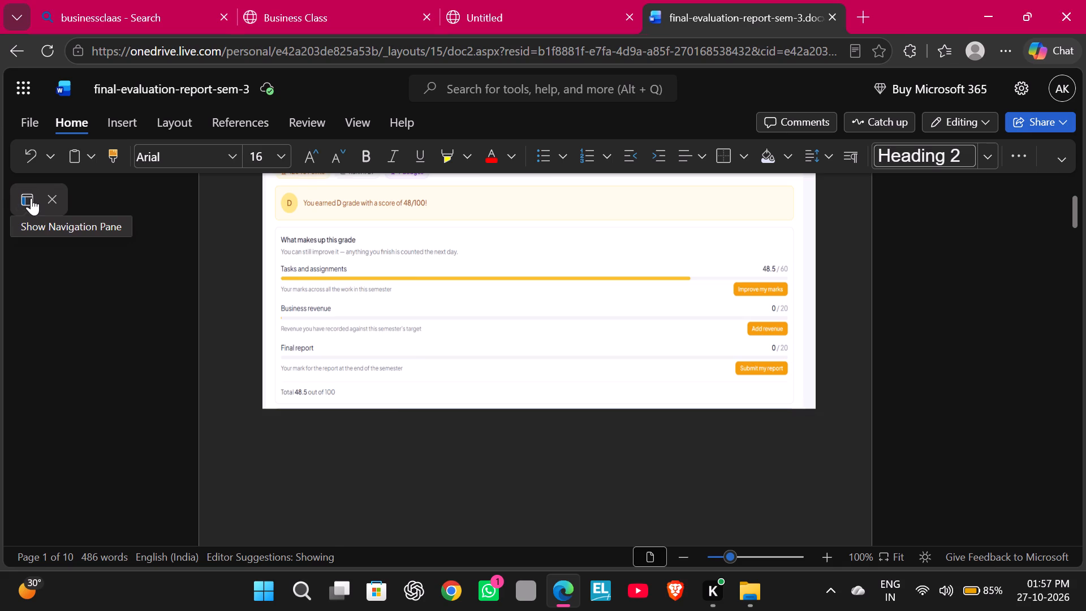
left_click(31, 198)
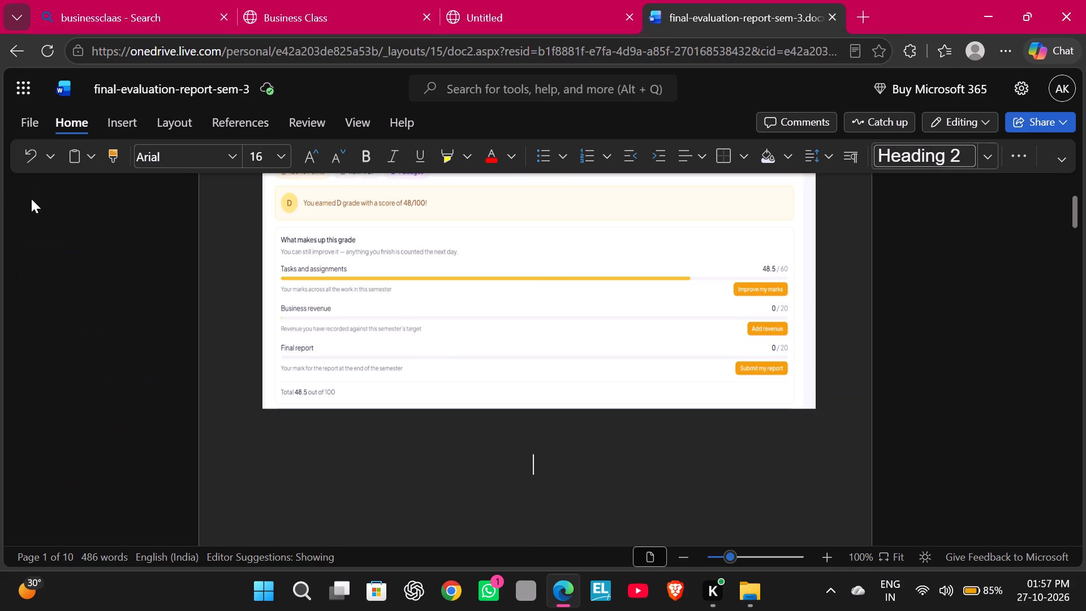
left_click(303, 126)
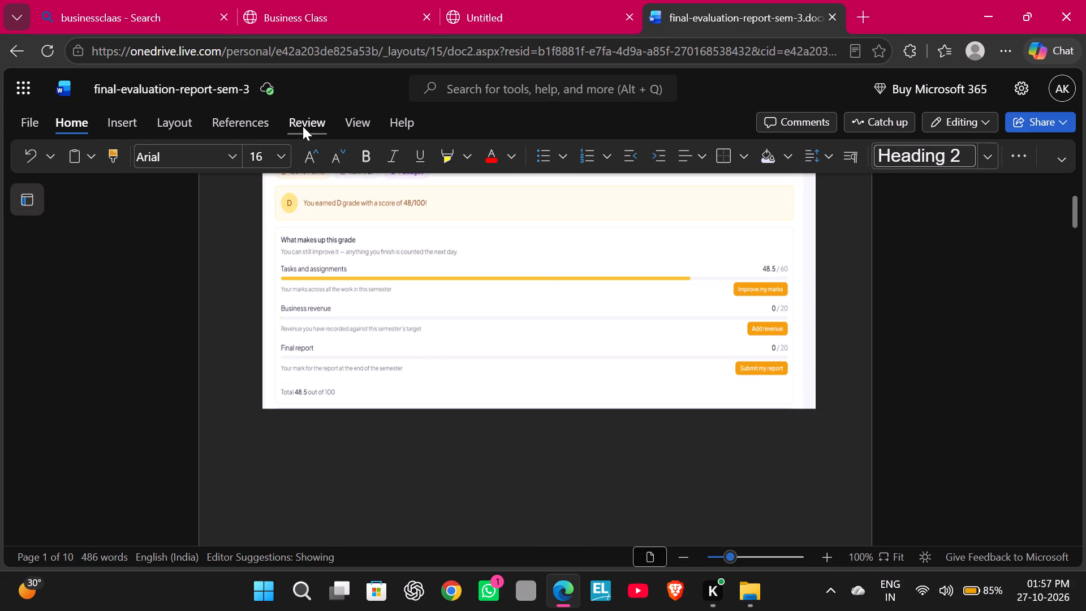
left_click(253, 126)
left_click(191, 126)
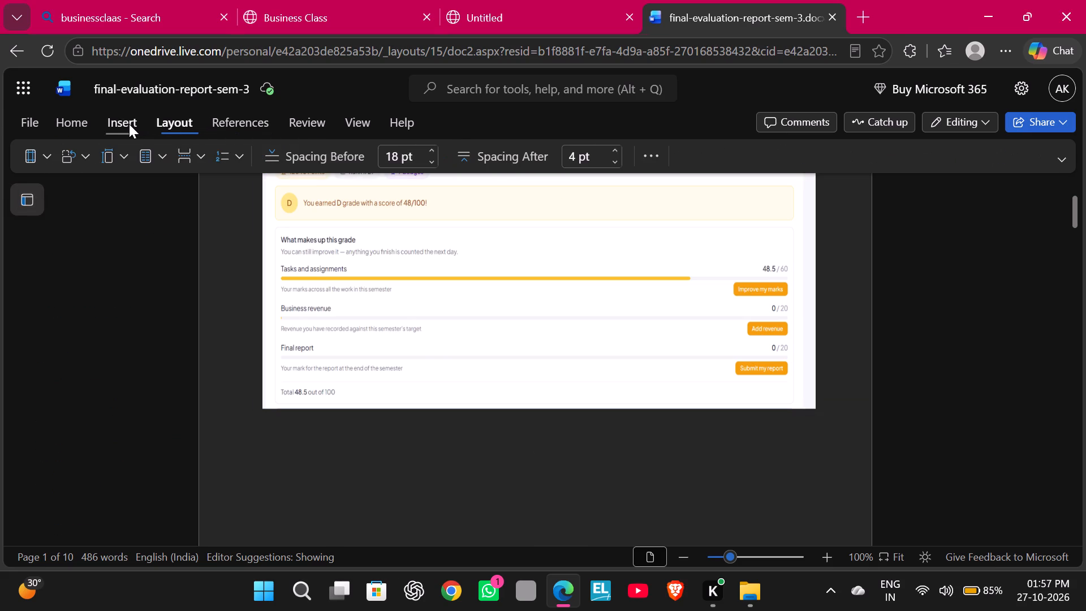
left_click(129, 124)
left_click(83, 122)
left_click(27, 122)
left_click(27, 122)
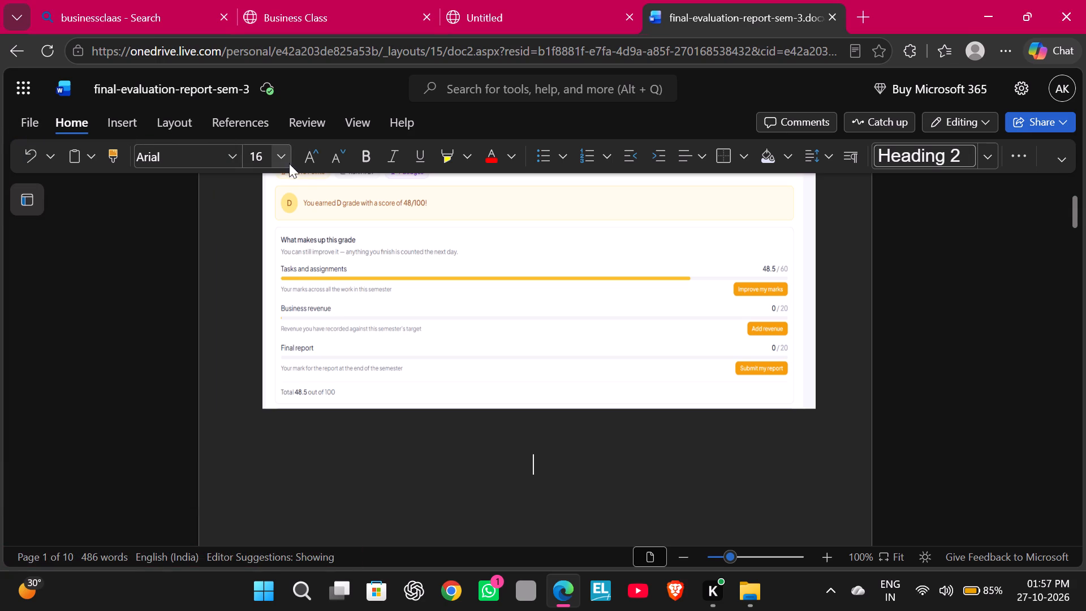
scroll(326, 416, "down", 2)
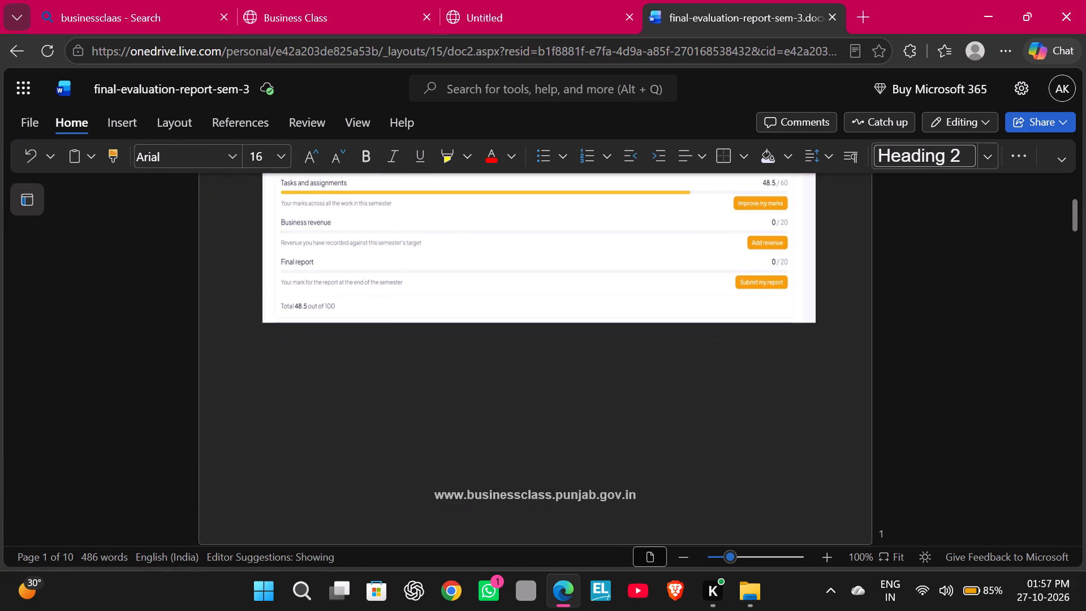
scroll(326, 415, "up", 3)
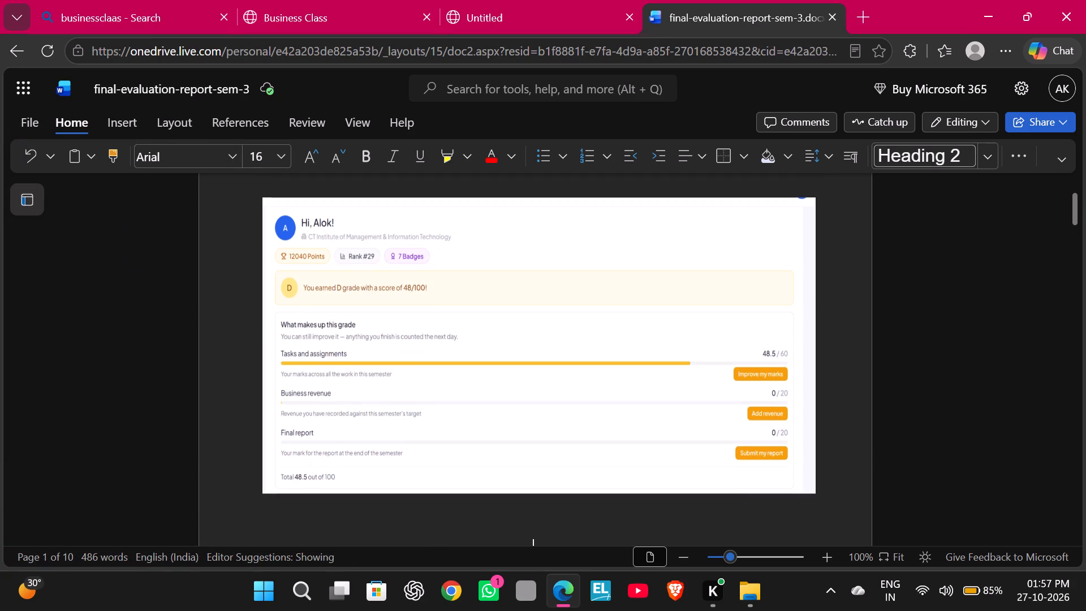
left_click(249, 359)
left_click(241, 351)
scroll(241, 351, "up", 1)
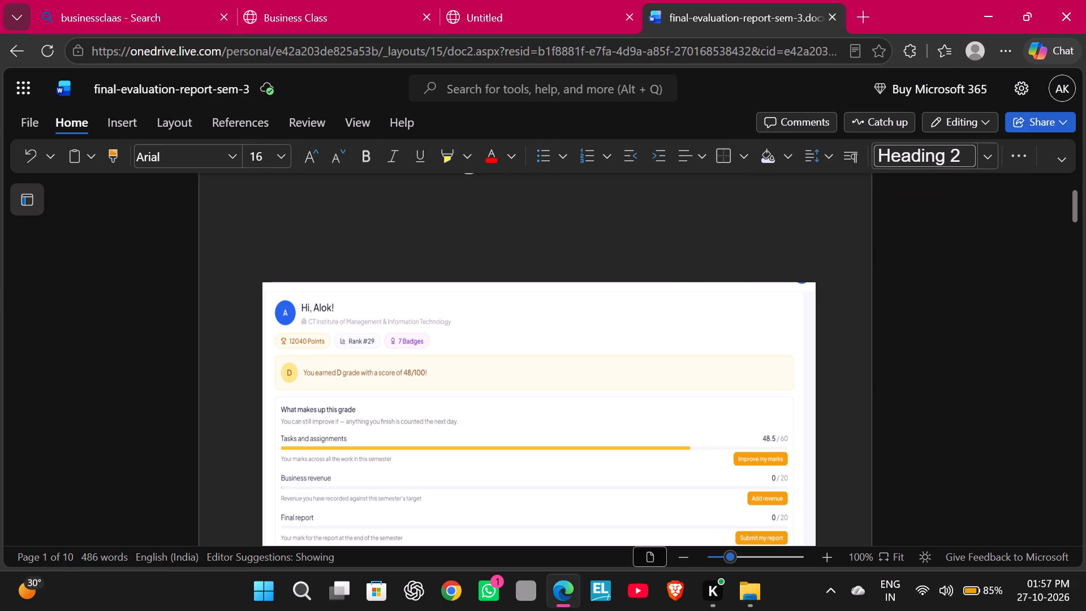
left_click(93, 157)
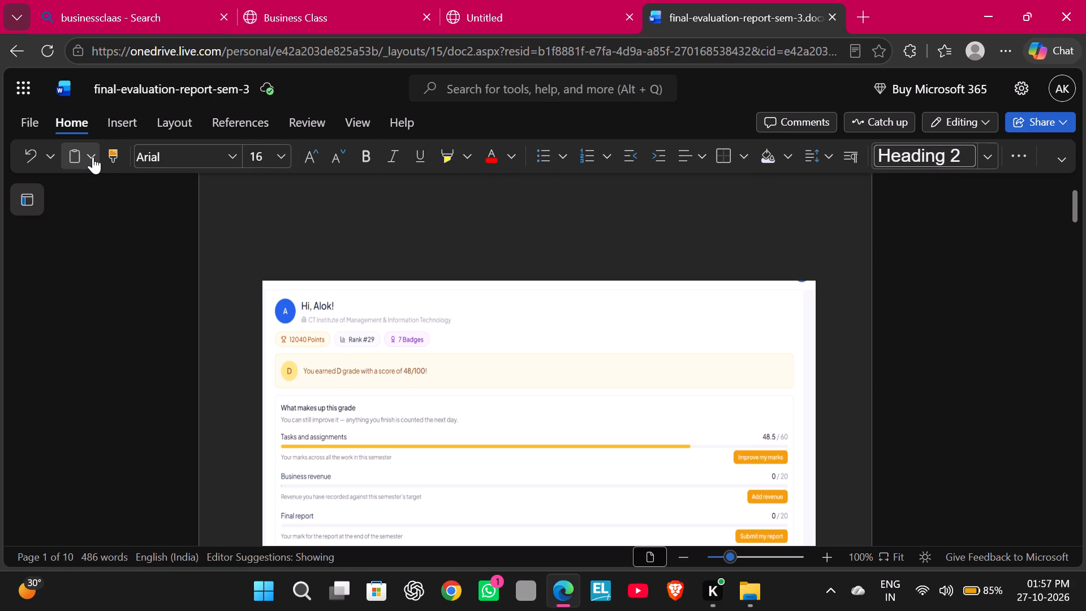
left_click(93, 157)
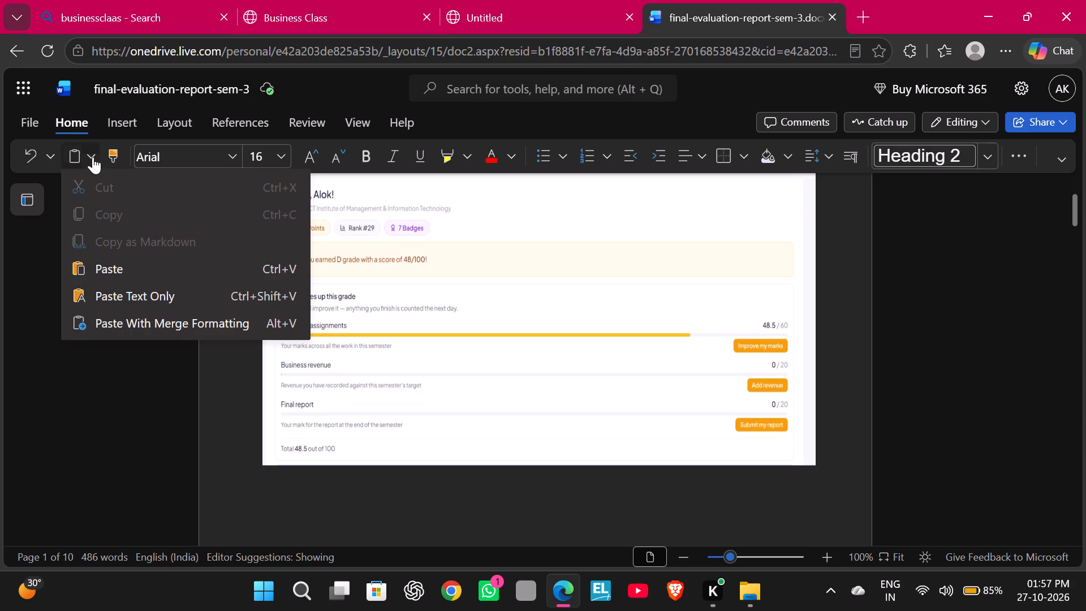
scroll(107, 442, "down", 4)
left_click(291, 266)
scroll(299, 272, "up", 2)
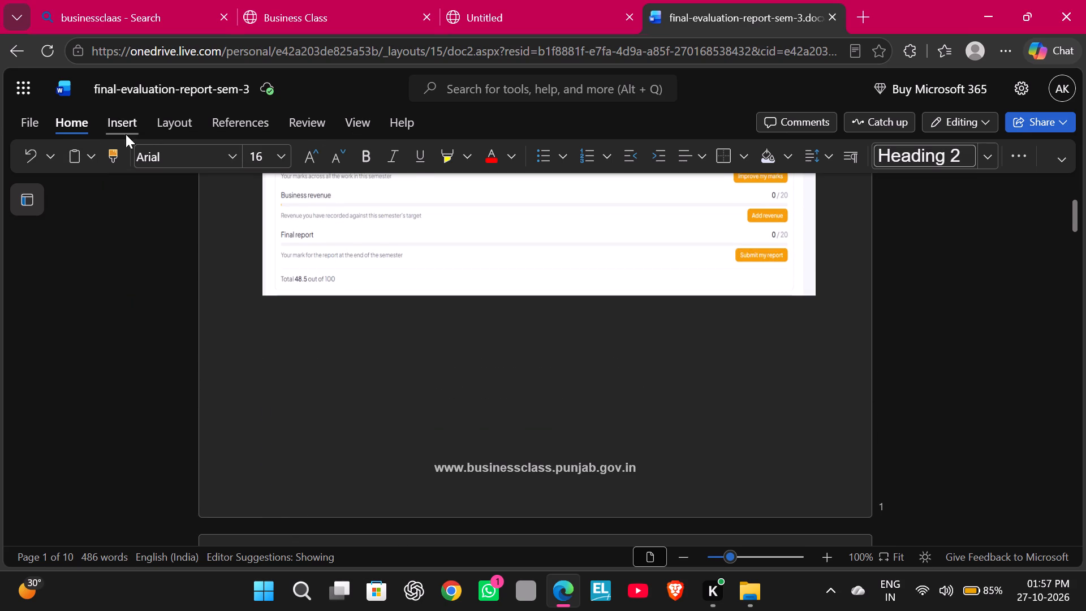
Show the report's Navigation pane with its list of headings.
left_click(29, 201)
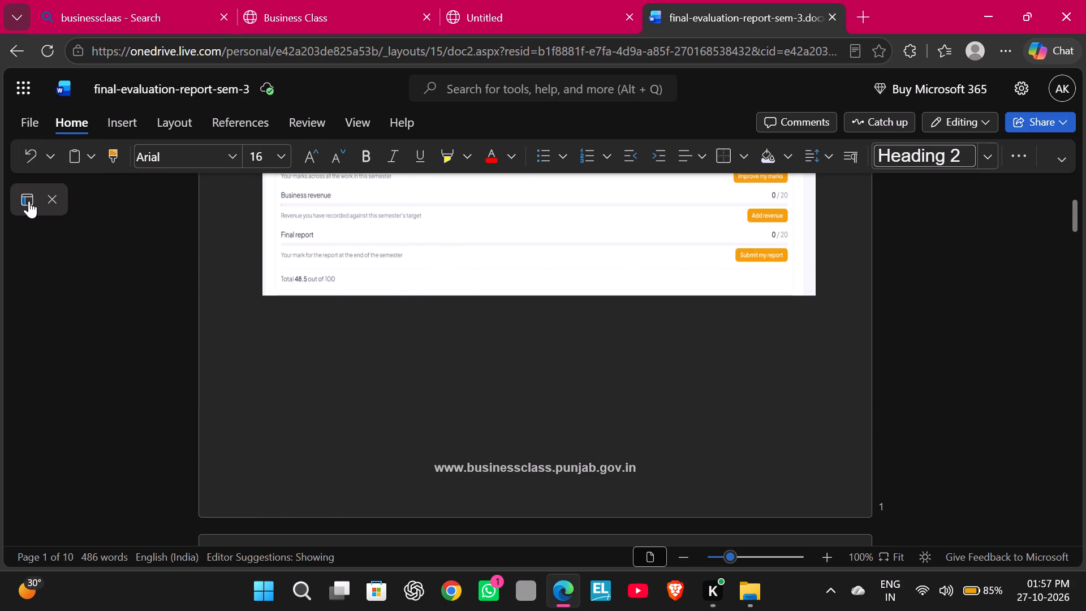
left_click(98, 235)
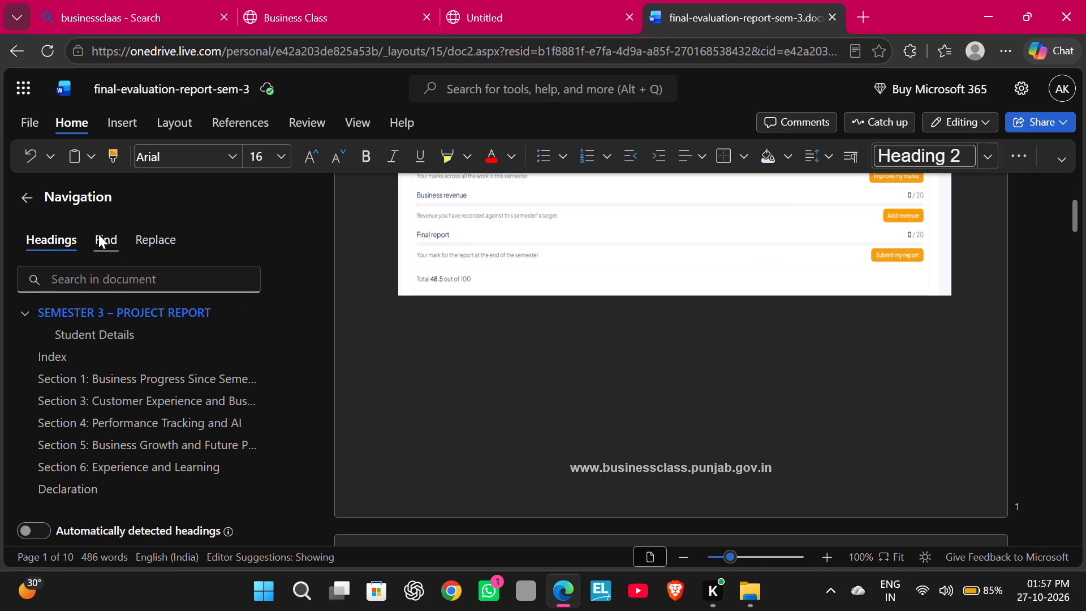
left_click(139, 233)
left_click(68, 232)
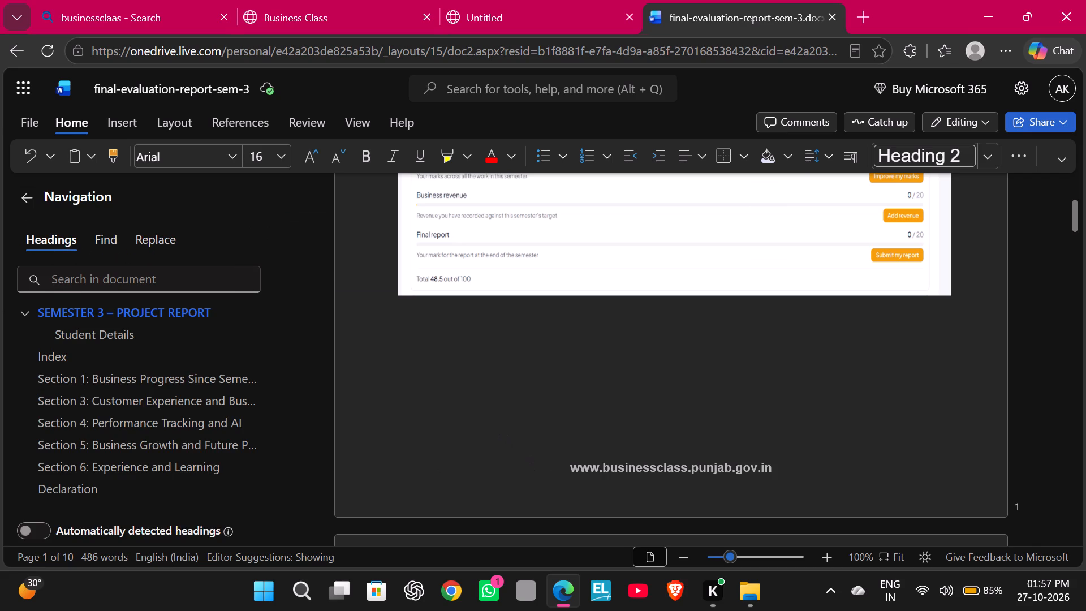
left_click(467, 415)
left_click(294, 295)
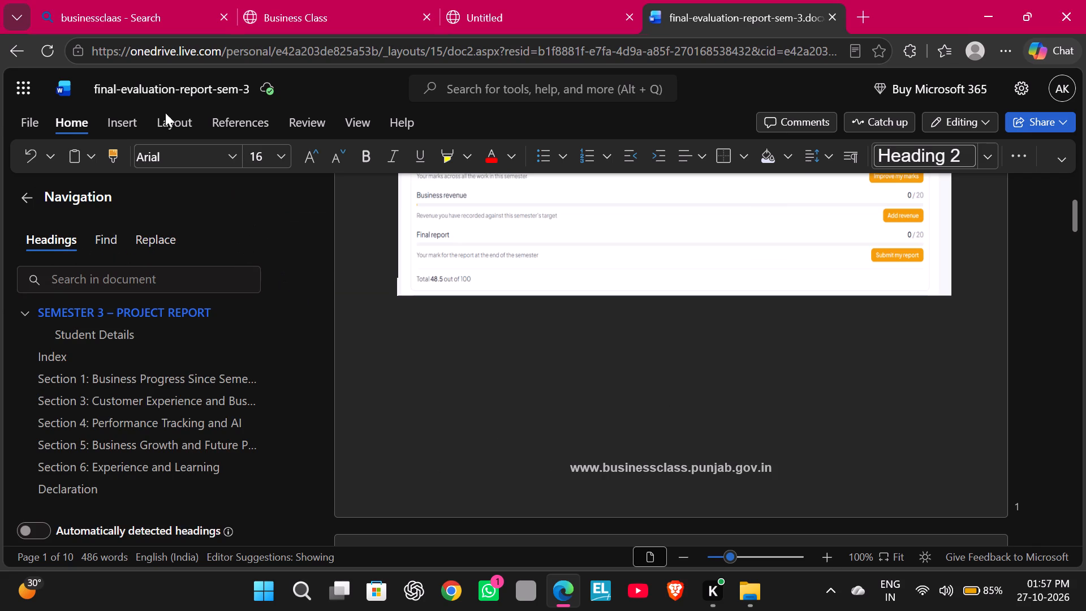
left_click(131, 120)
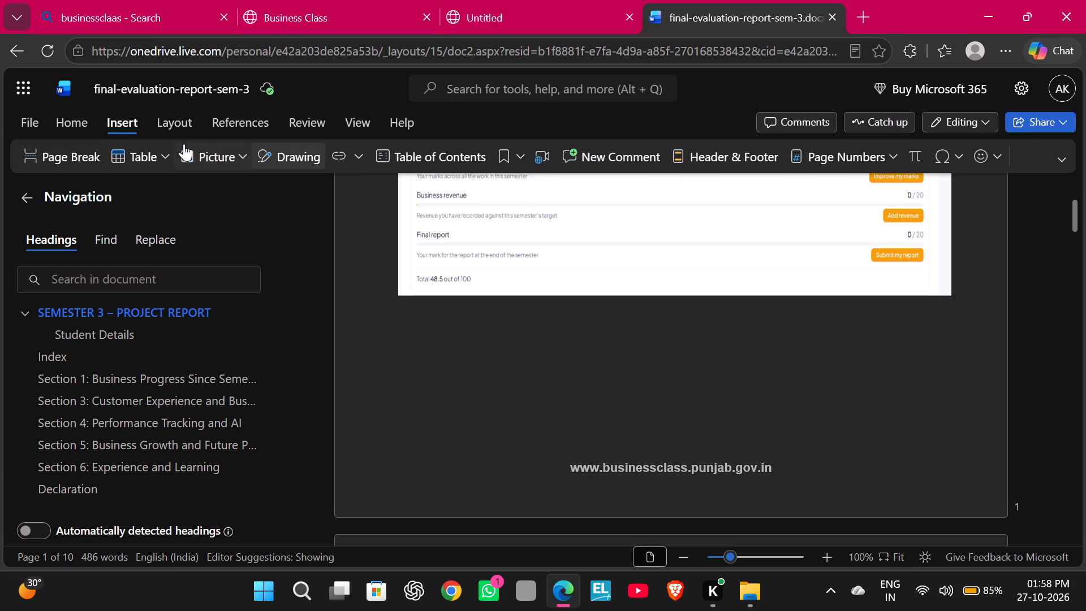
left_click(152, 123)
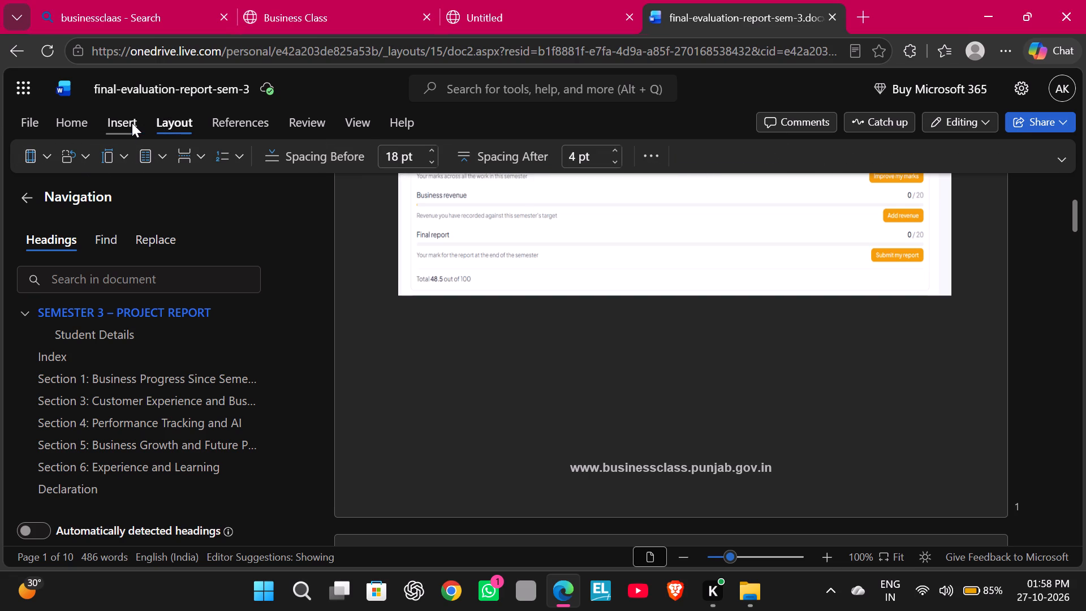
Add plain page numbers, without a page count, at the left of the report's header.
left_click(132, 123)
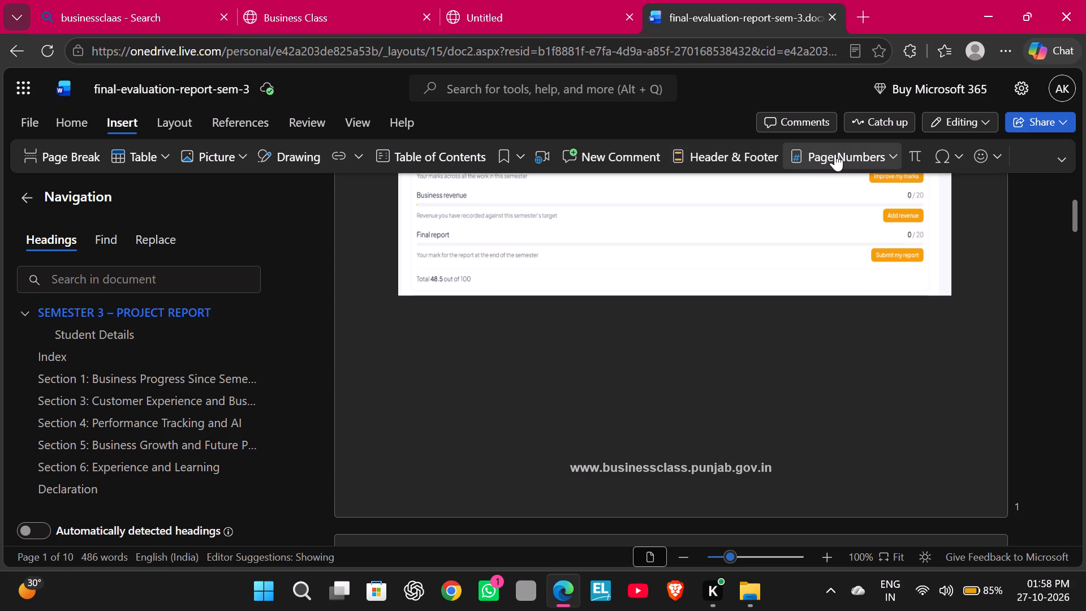
left_click(837, 154)
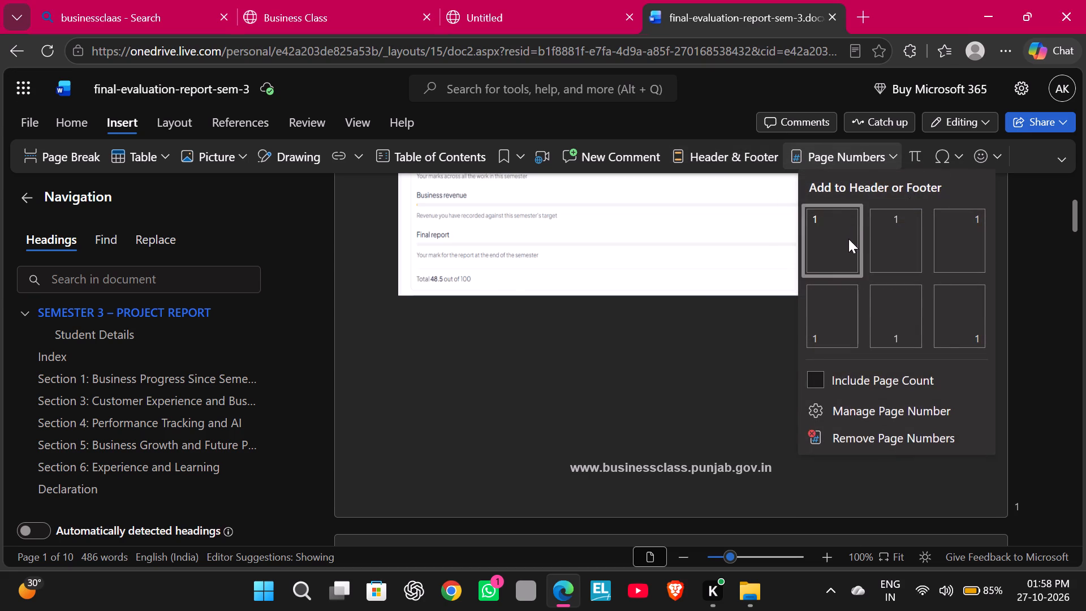
left_click(848, 239)
scroll(745, 277, "down", 3)
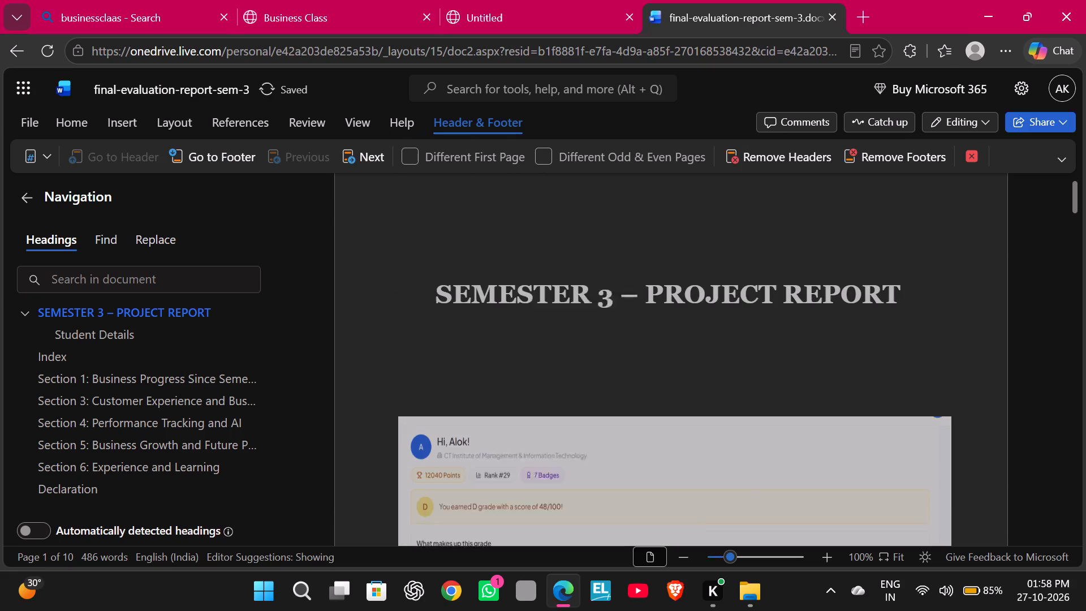
scroll(745, 272, "down", 4)
scroll(745, 272, "up", 4)
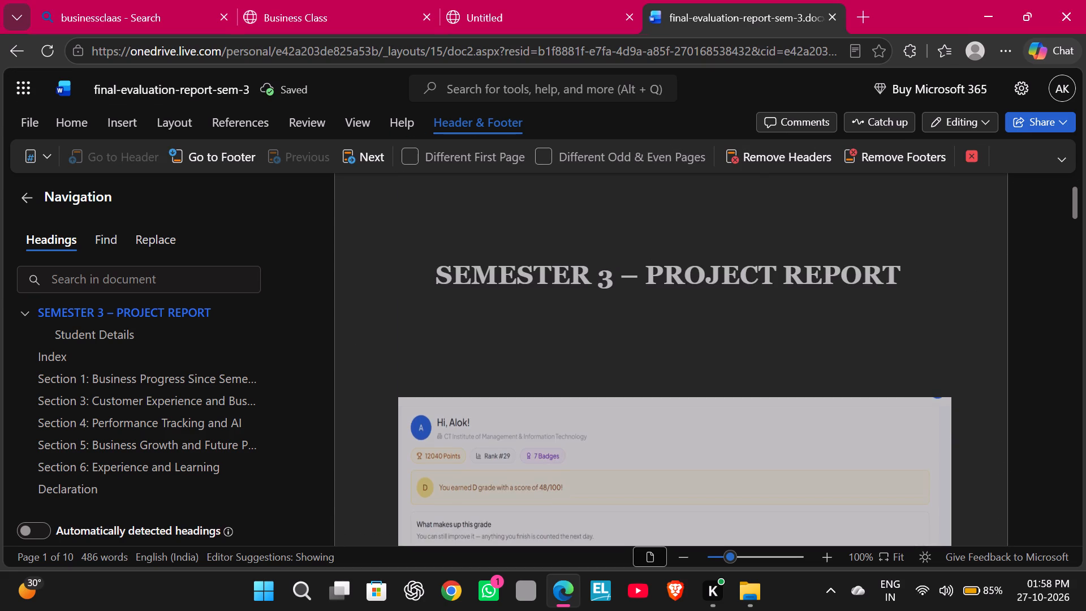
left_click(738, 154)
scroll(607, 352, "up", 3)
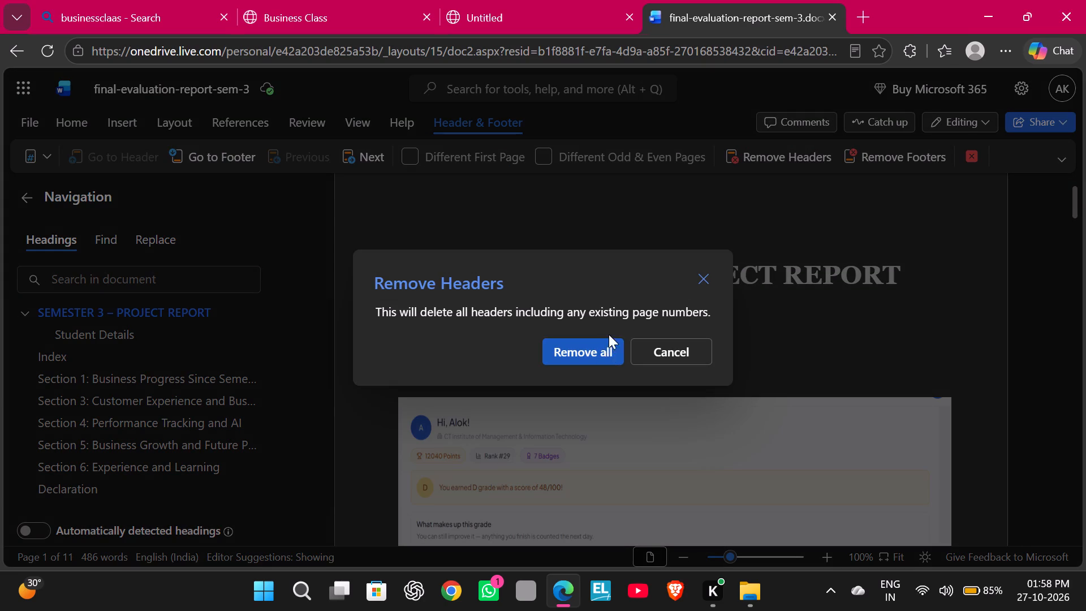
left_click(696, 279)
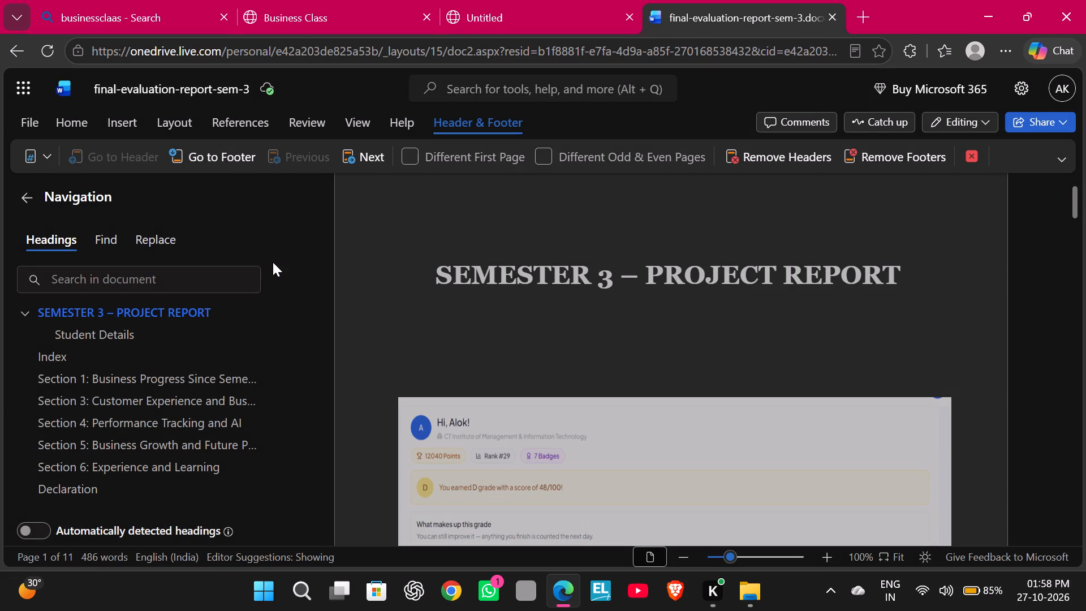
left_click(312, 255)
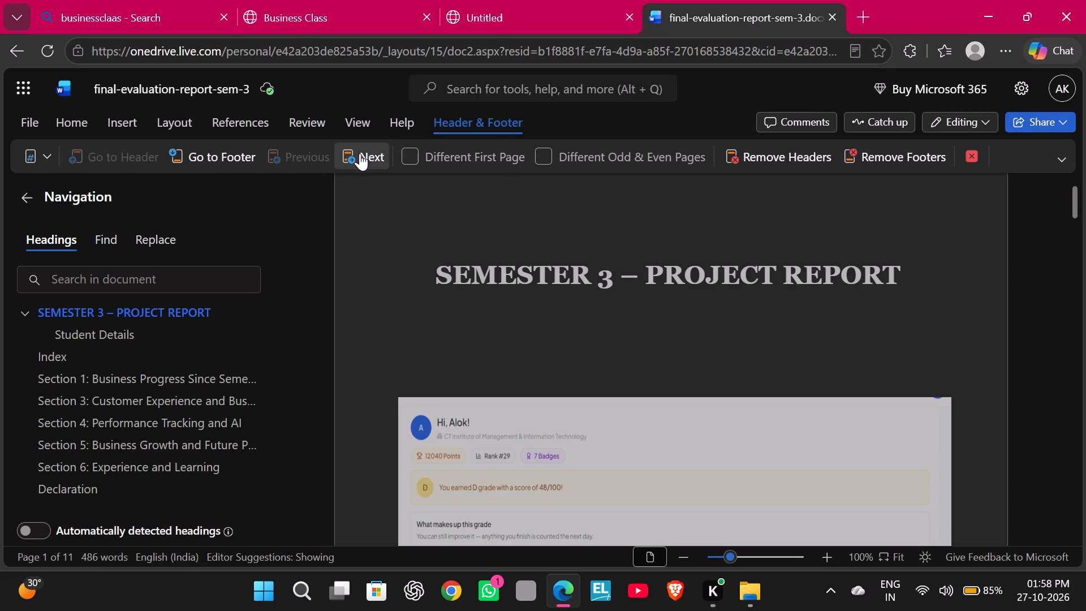
Check the page number in the second page's header and leave header and footer editing.
left_click(360, 153)
scroll(449, 328, "down", 2)
scroll(449, 327, "up", 1)
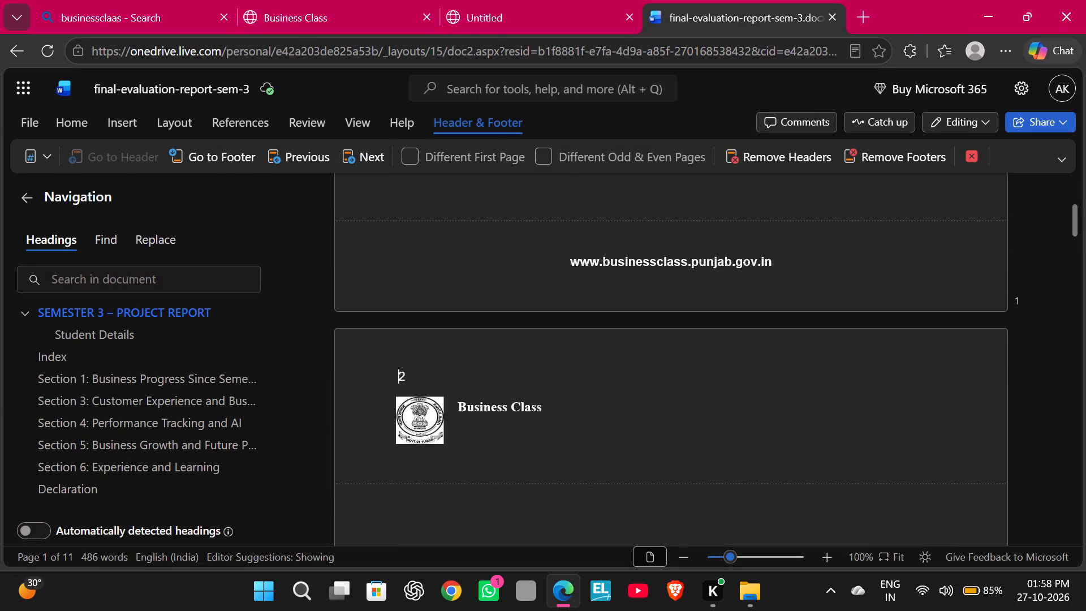
left_click(373, 324)
scroll(376, 312, "up", 3)
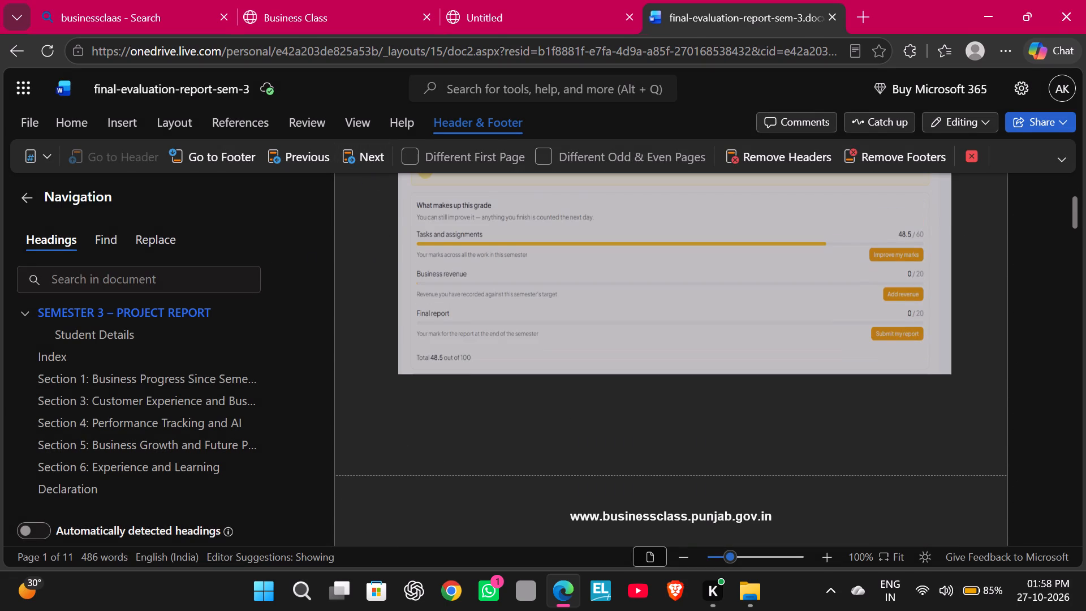
left_click(376, 305)
left_click(973, 154)
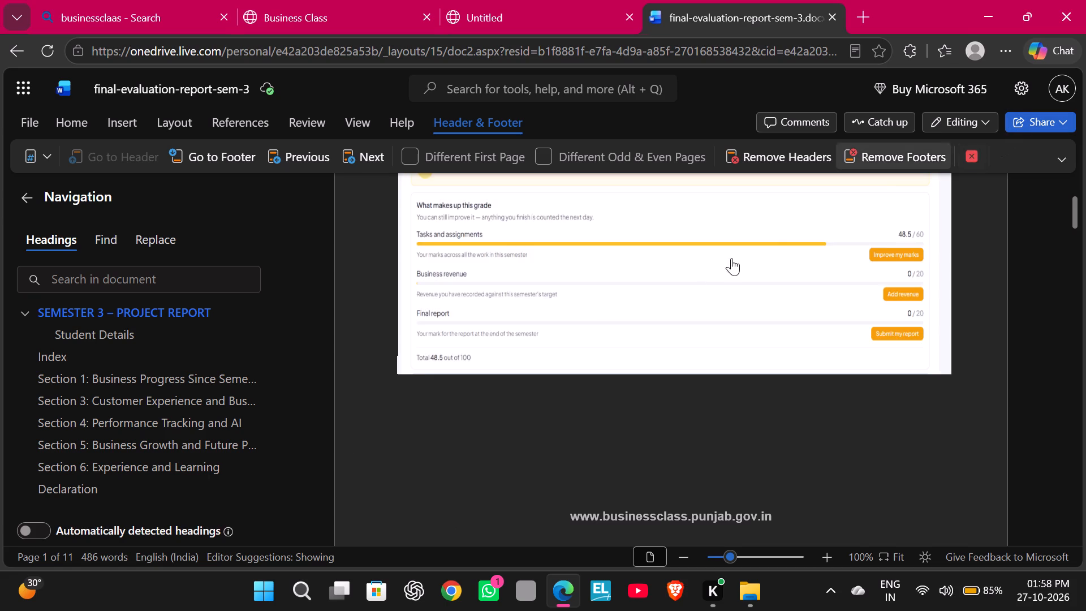
Close the report's Navigation pane.
scroll(596, 308, "up", 3)
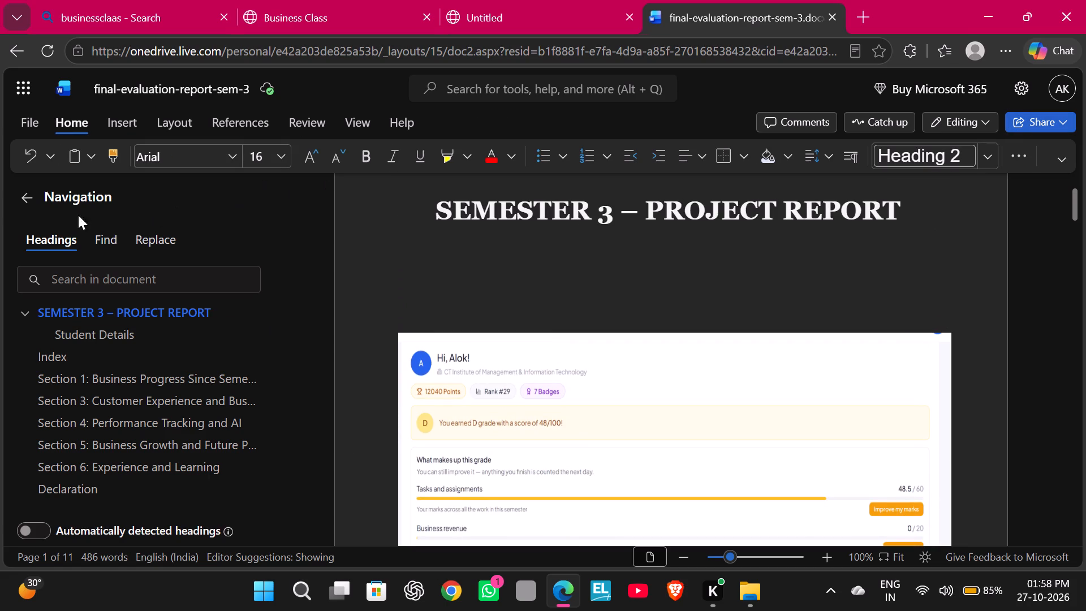
left_click(31, 192)
Examine the title page and the Student Details page, including the header numbers and the empty space above the Student Details heading.
scroll(176, 242, "up", 2)
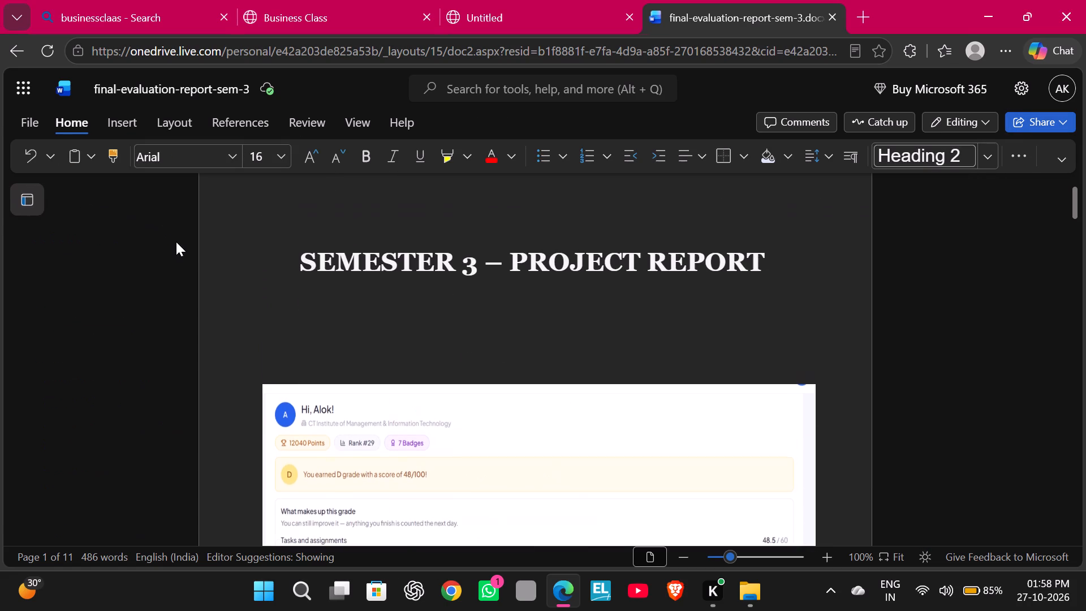
scroll(176, 242, "down", 6)
scroll(176, 240, "up", 2)
scroll(176, 240, "down", 2)
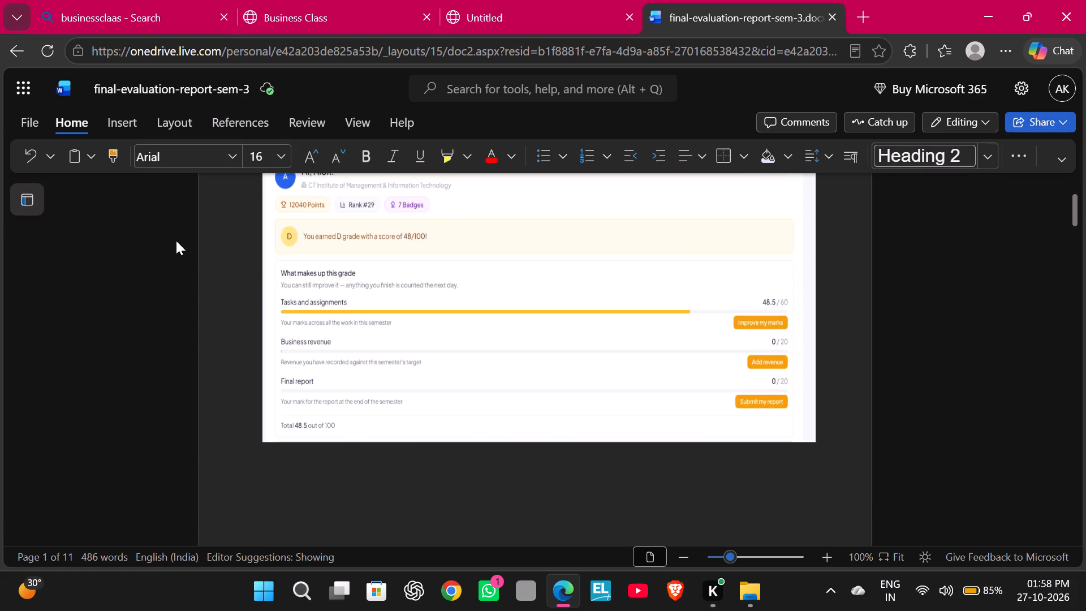
scroll(176, 240, "down", 4)
scroll(239, 236, "down", 3)
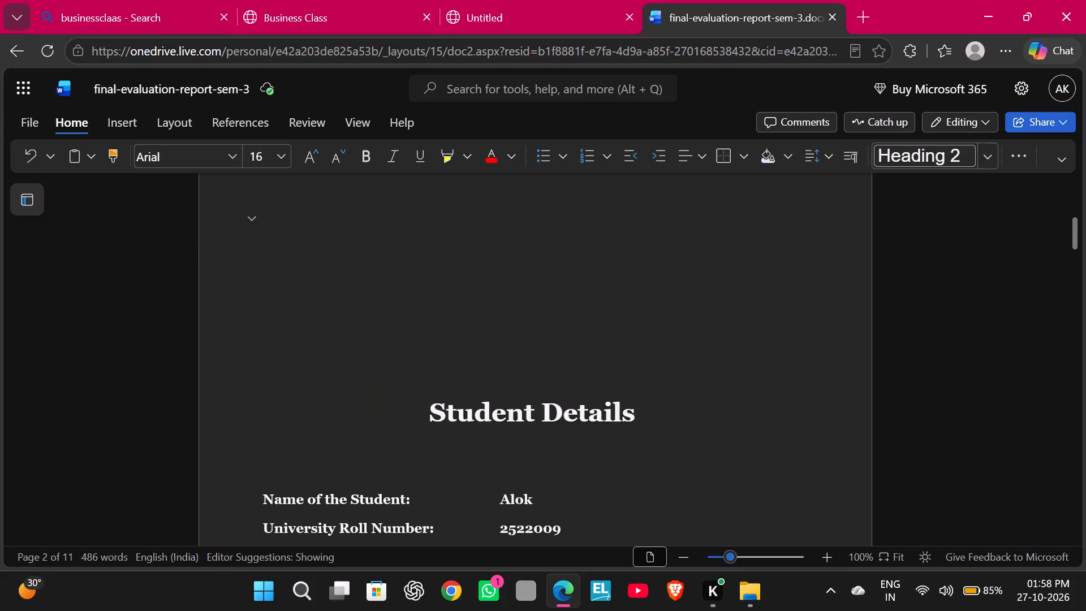
scroll(248, 248, "up", 3)
scroll(248, 248, "down", 8)
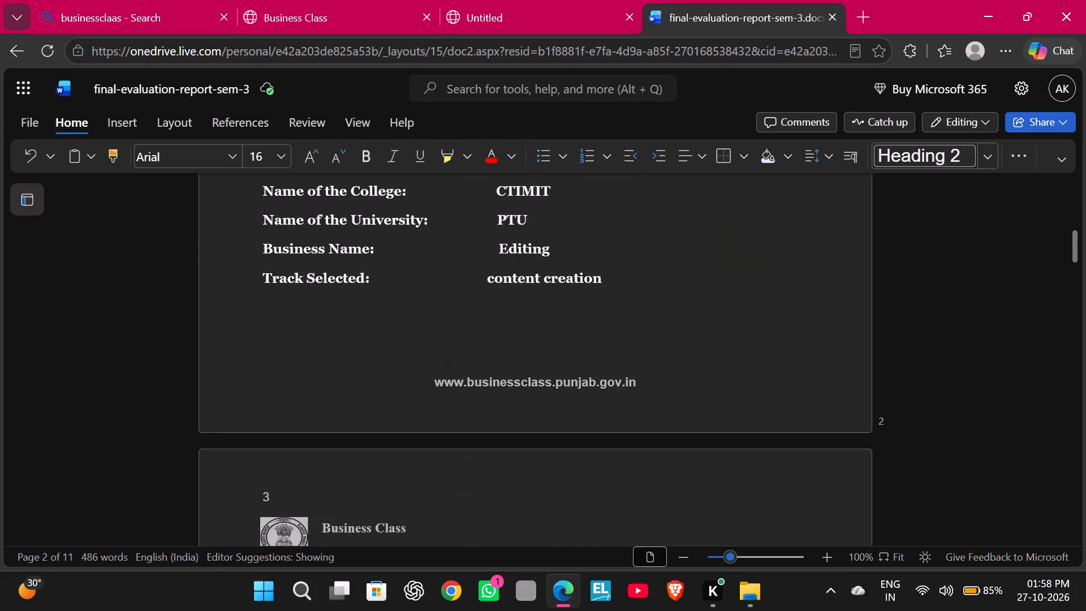
scroll(252, 244, "down", 2)
scroll(252, 244, "up", 8)
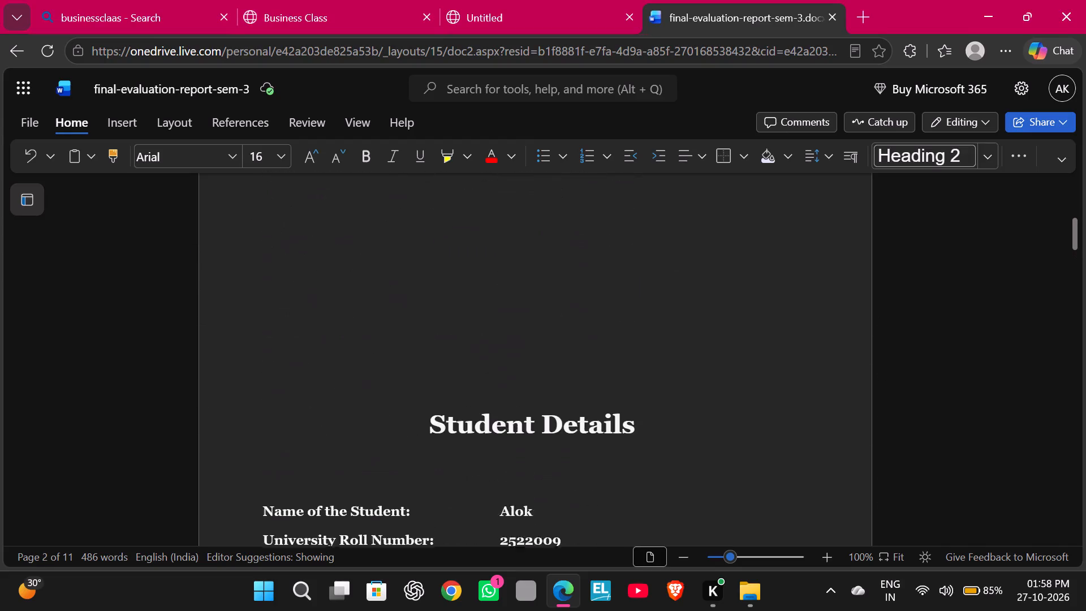
scroll(252, 244, "up", 2)
scroll(252, 244, "down", 2)
scroll(252, 244, "up", 1)
scroll(252, 244, "down", 5)
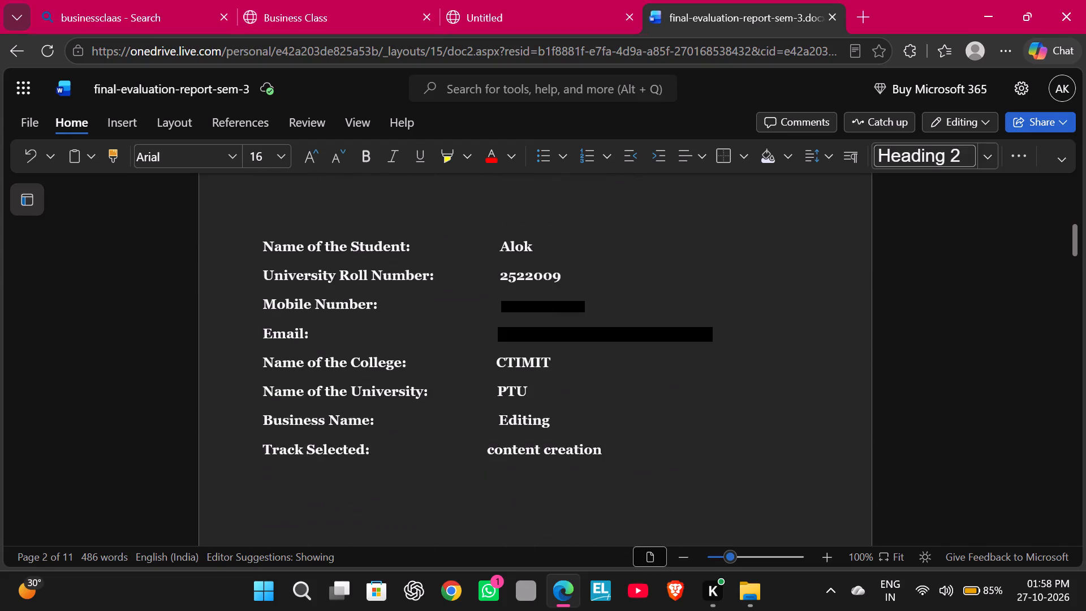
scroll(508, 243, "up", 1)
left_click(508, 243)
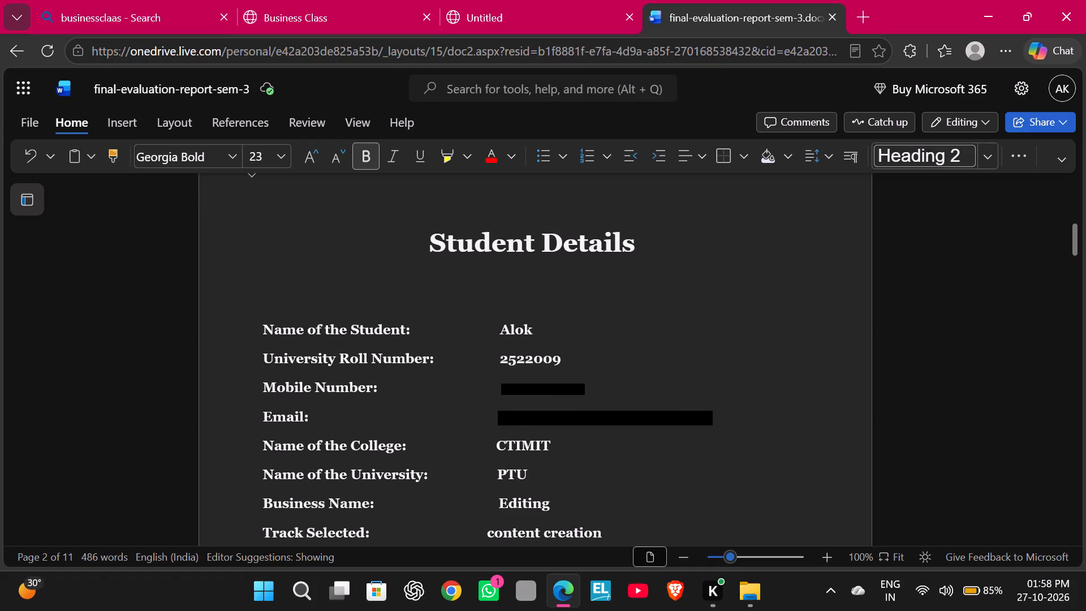
left_click(572, 250)
scroll(451, 269, "up", 5)
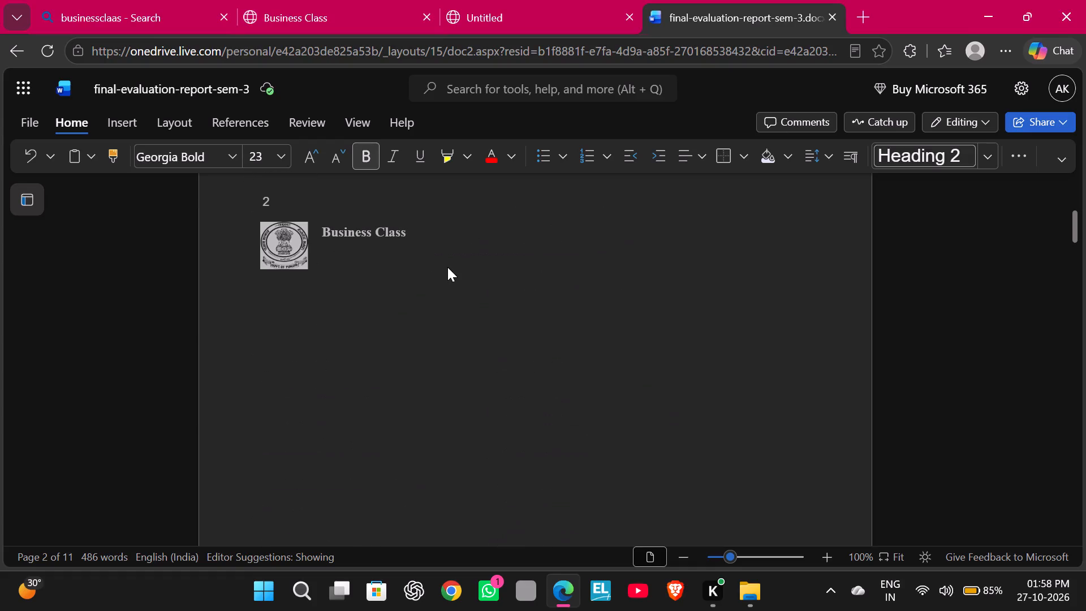
scroll(357, 309, "down", 3)
left_click(256, 302)
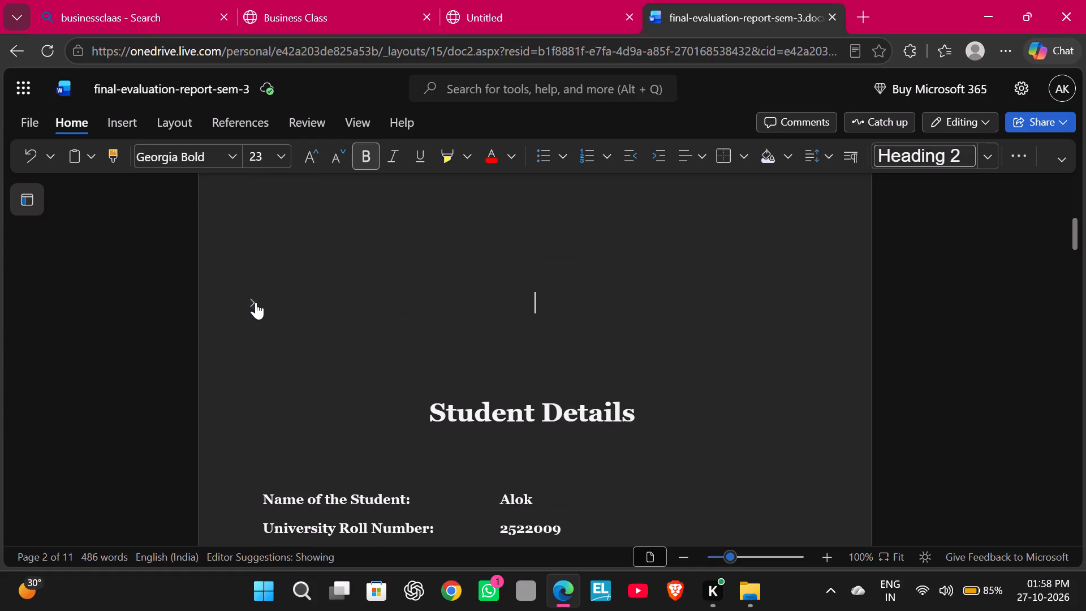
scroll(261, 294, "down", 9)
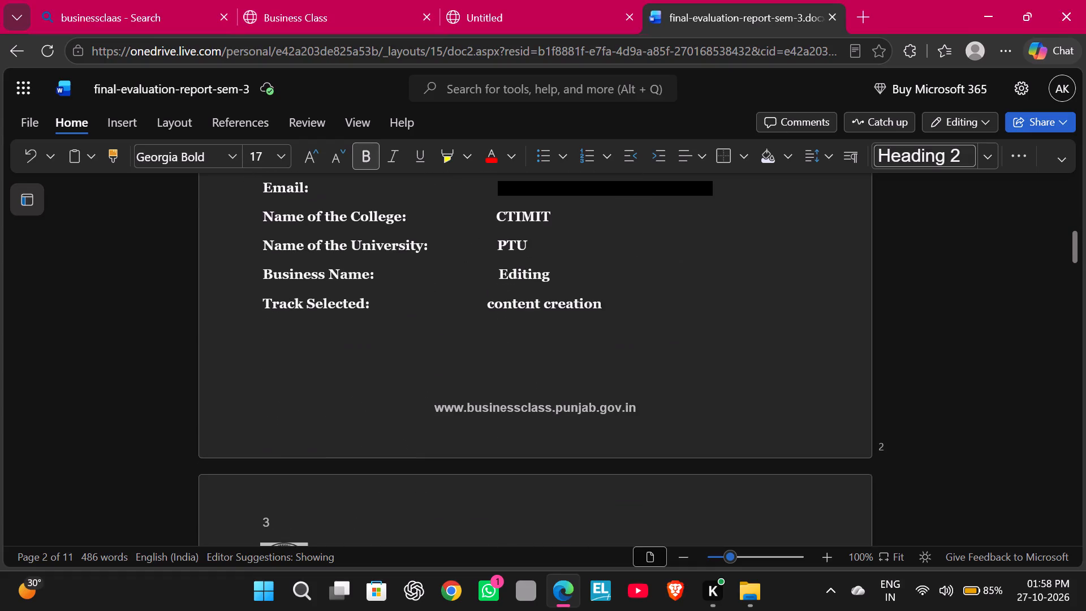
Add blank spaces after "content creation" on the Track Selected line of the Student Details page.
left_click(653, 307)
key("space")
key("space")
key("space")
key("space")
key("space")
key("space")
key("space")
key("space")
key("space")
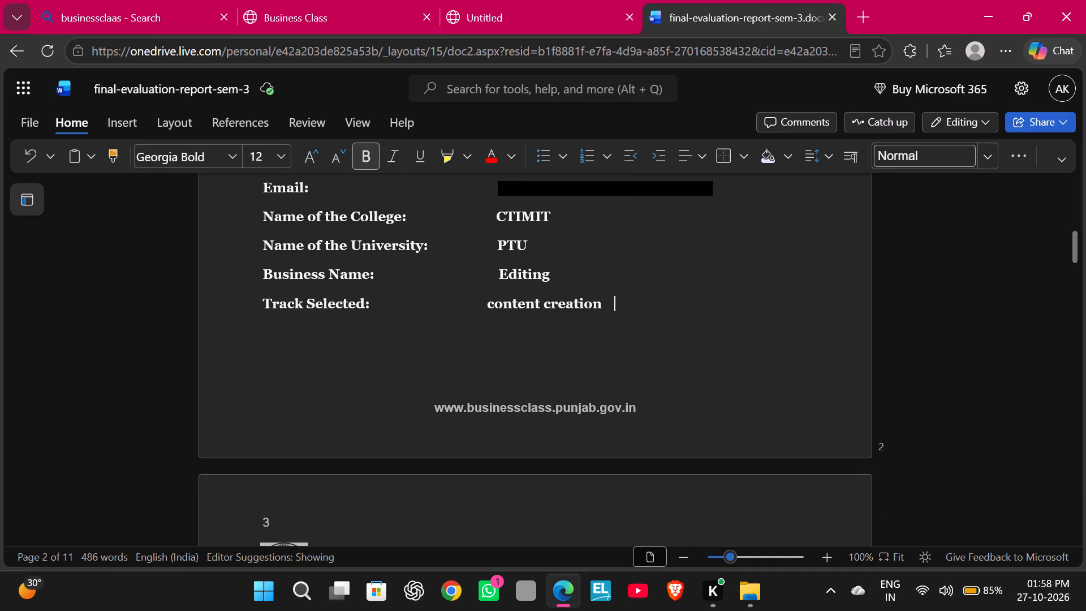
key("BackSpace")
Delete the empty lines above the Student Details heading on page 2.
scroll(652, 307, "up", 1)
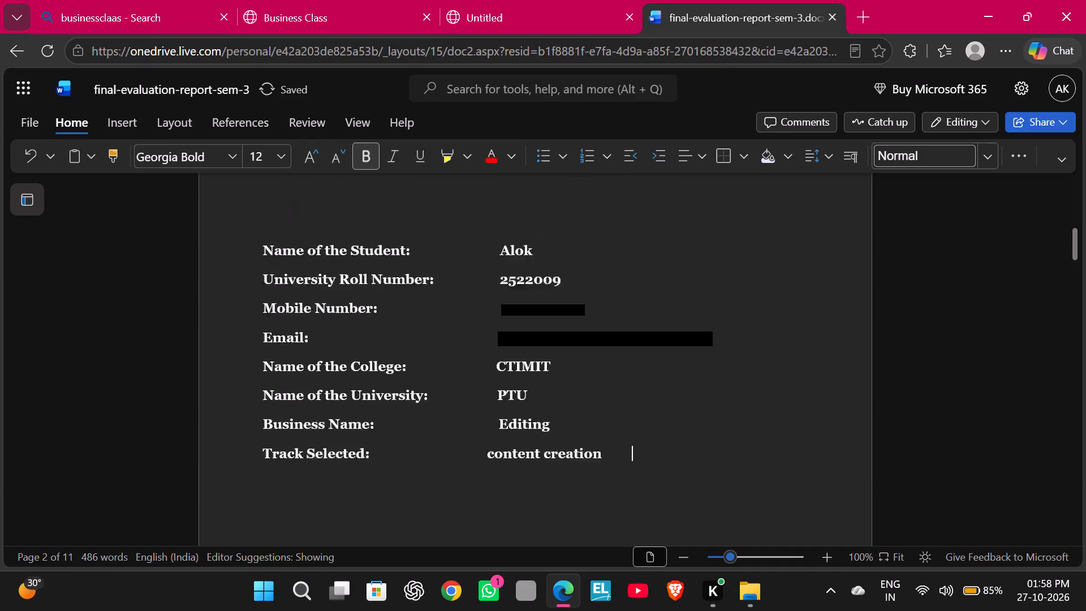
scroll(653, 307, "up", 2)
left_click(571, 316)
key("BackSpace")
key("BackSpace")
key("BackSpace")
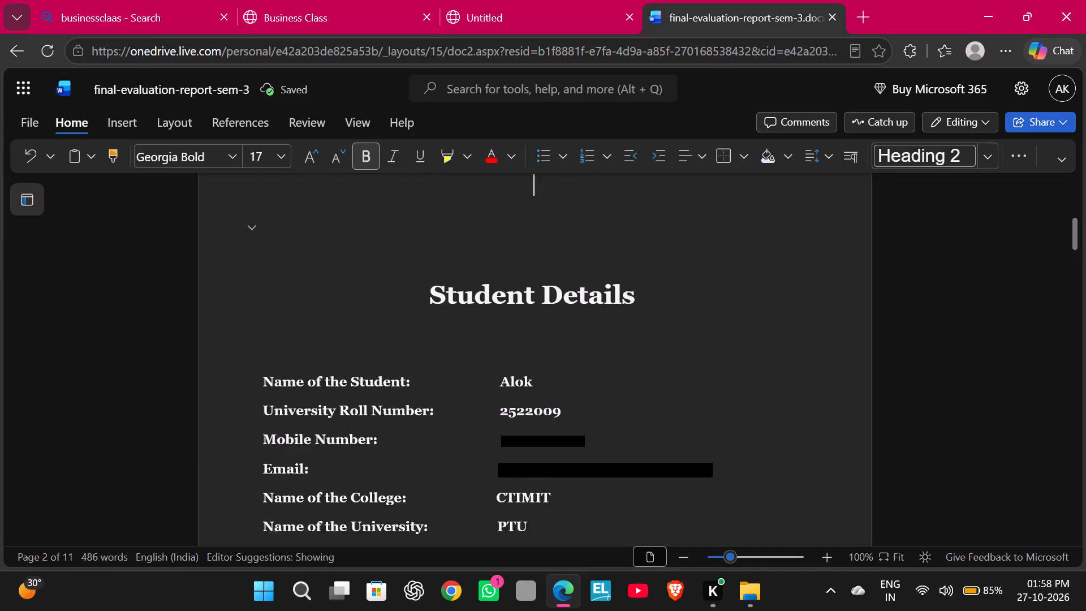
key("BackSpace")
key("BackSpace")
scroll(571, 316, "up", 1)
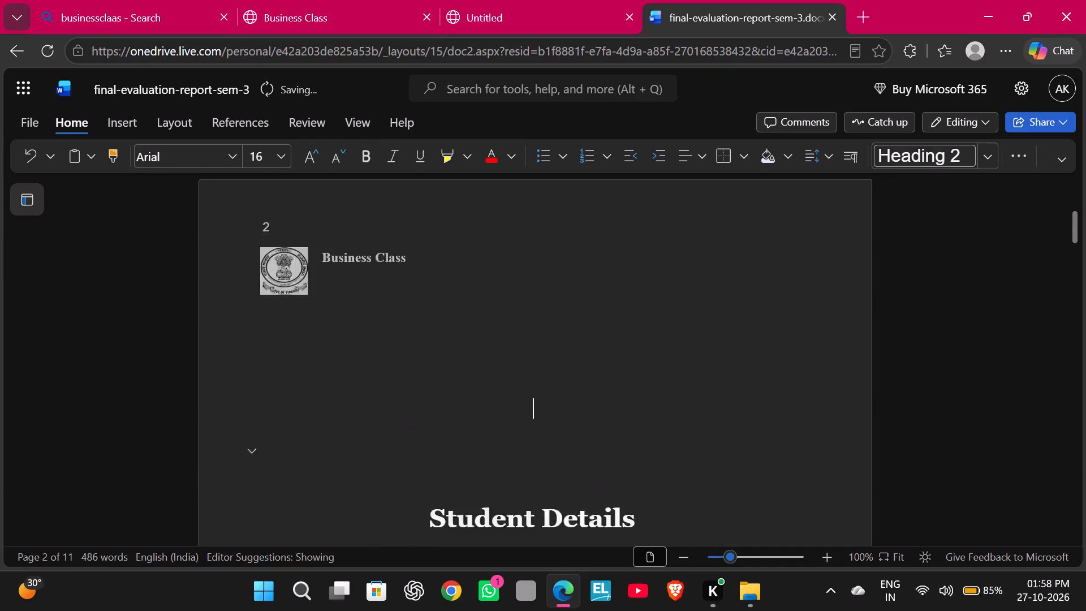
scroll(571, 316, "up", 1)
key("BackSpace")
key("BackSpace")
key("BackSpace")
key("BackSpace")
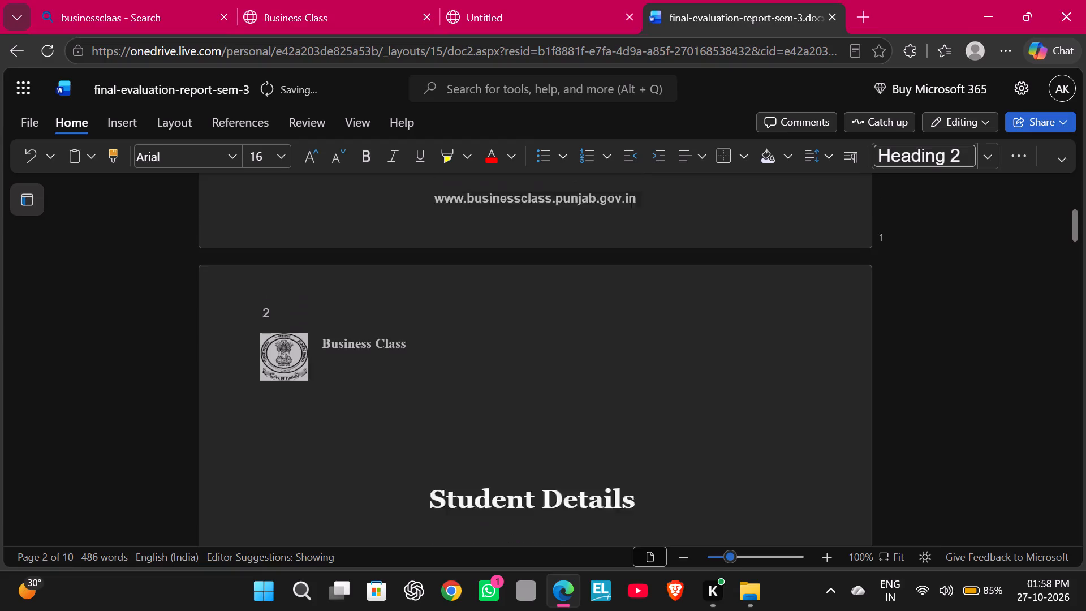
Review the end of the Student Details page, the Index table on page 3 and the top of the title page.
scroll(571, 316, "down", 3)
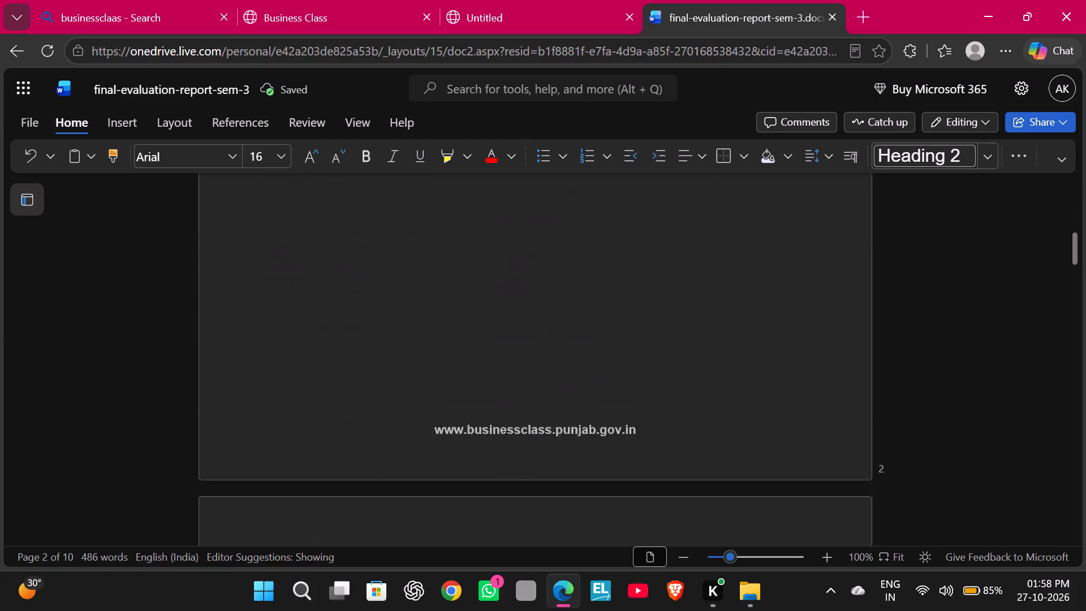
scroll(571, 316, "down", 2)
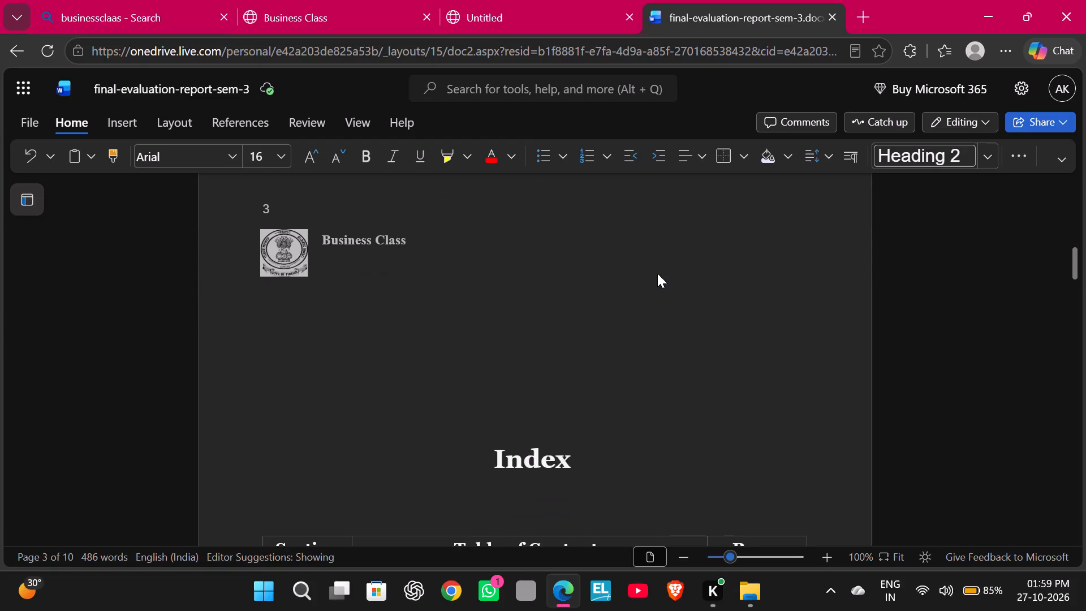
scroll(657, 273, "down", 1)
scroll(657, 273, "up", 1)
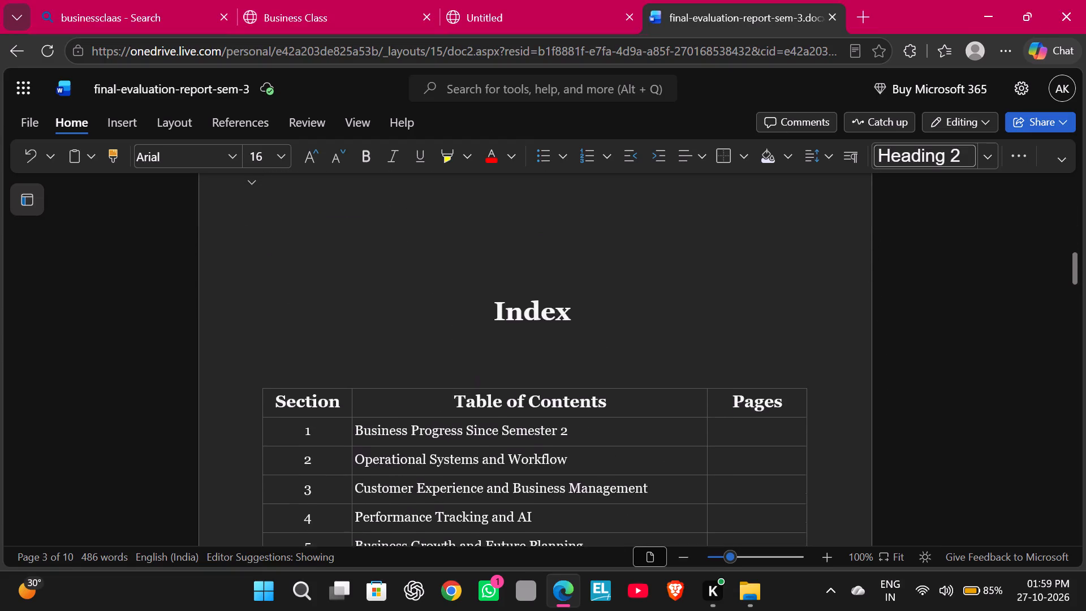
scroll(657, 273, "up", 3)
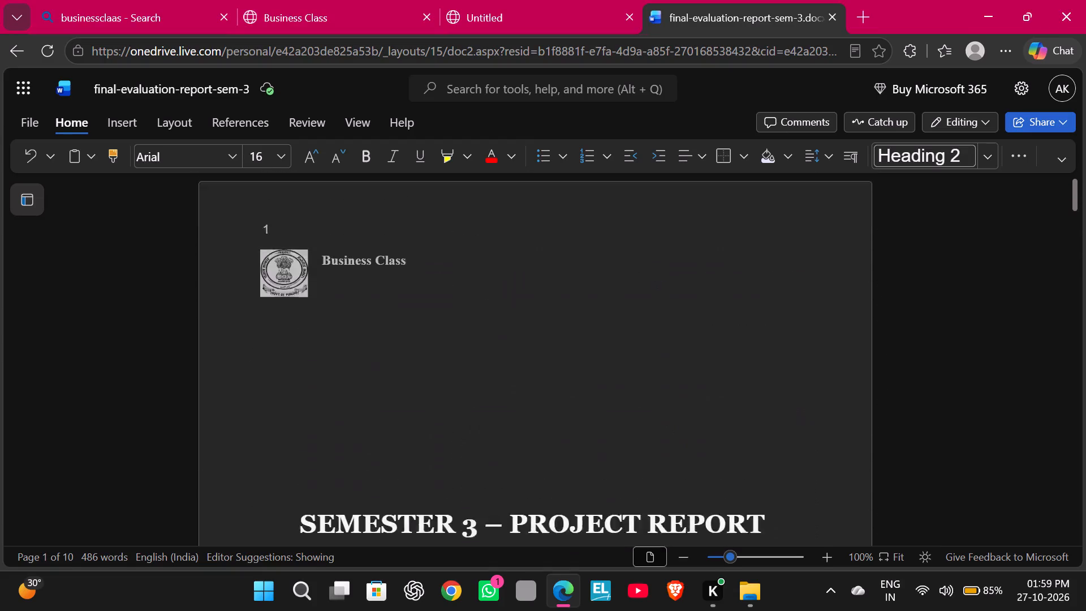
scroll(657, 273, "up", 2)
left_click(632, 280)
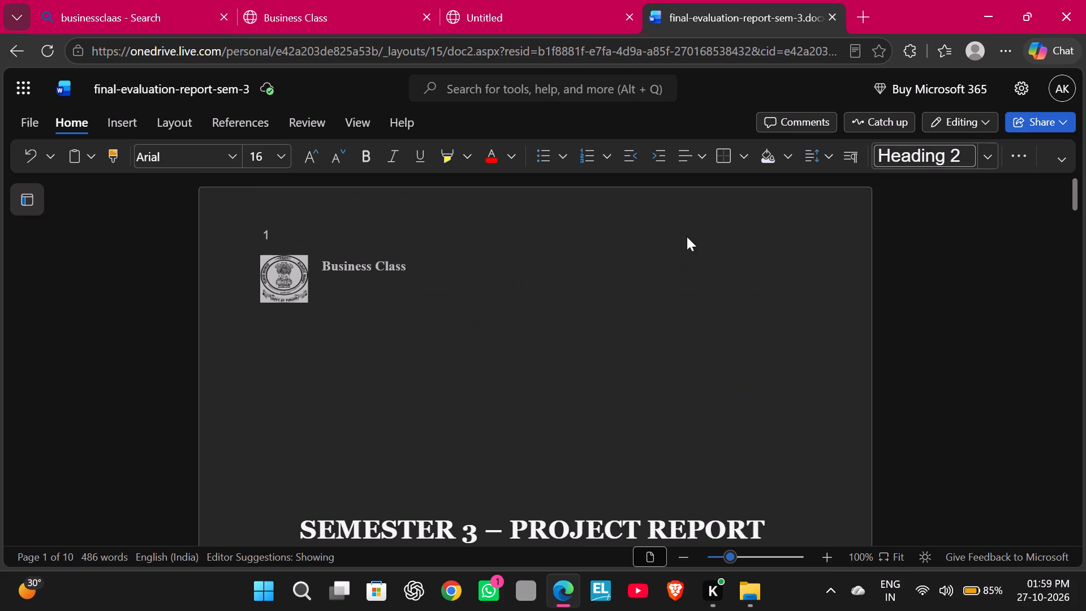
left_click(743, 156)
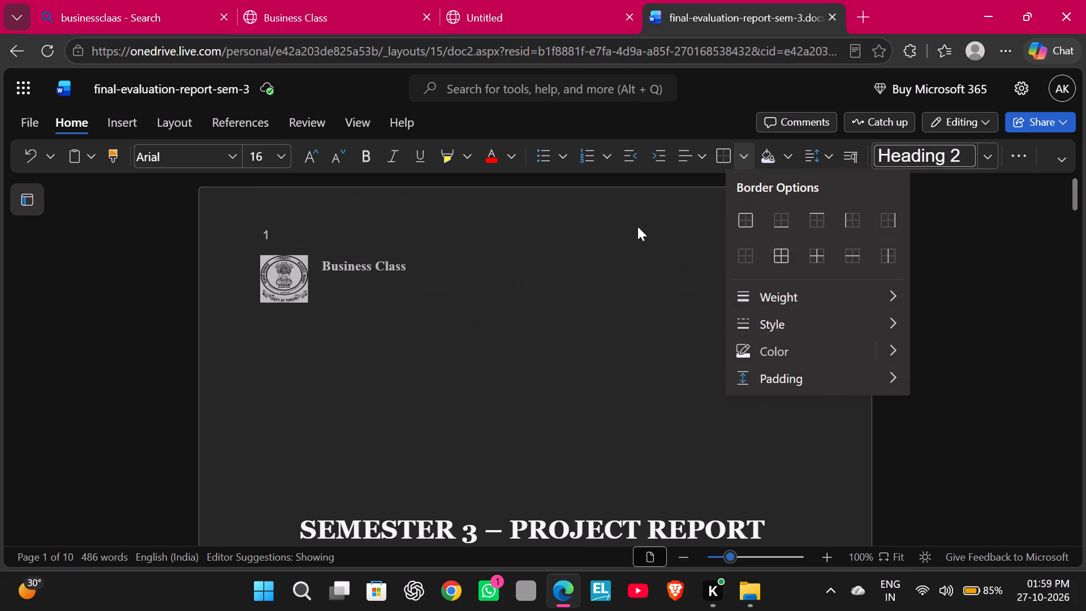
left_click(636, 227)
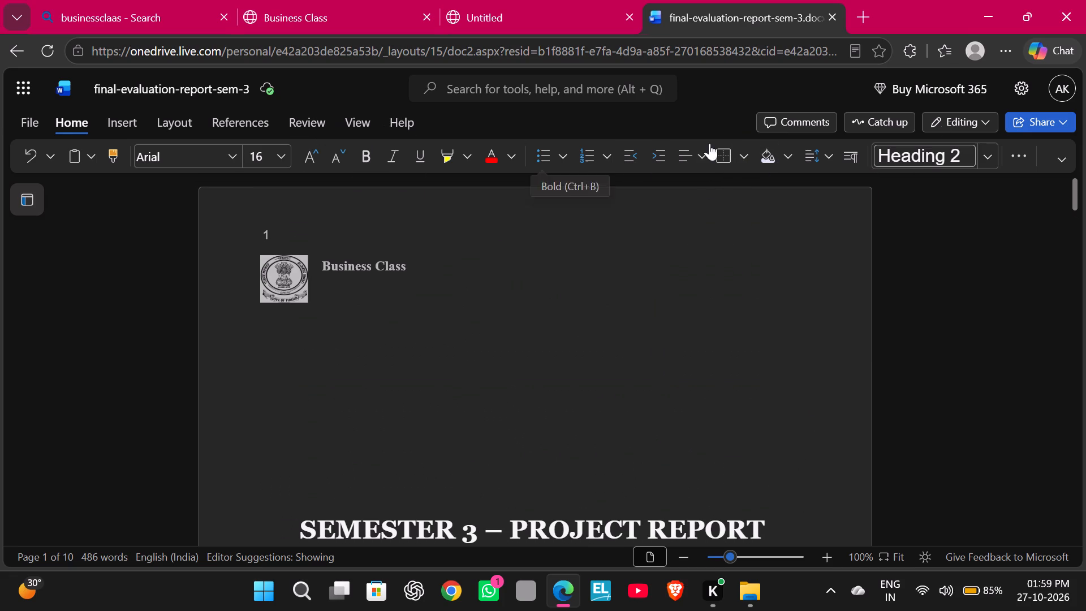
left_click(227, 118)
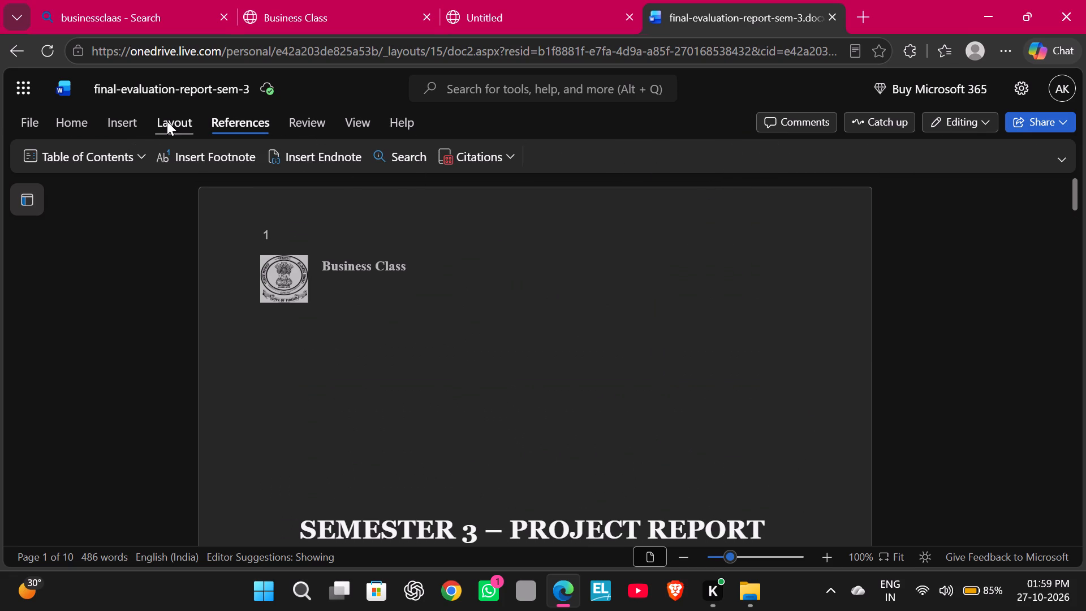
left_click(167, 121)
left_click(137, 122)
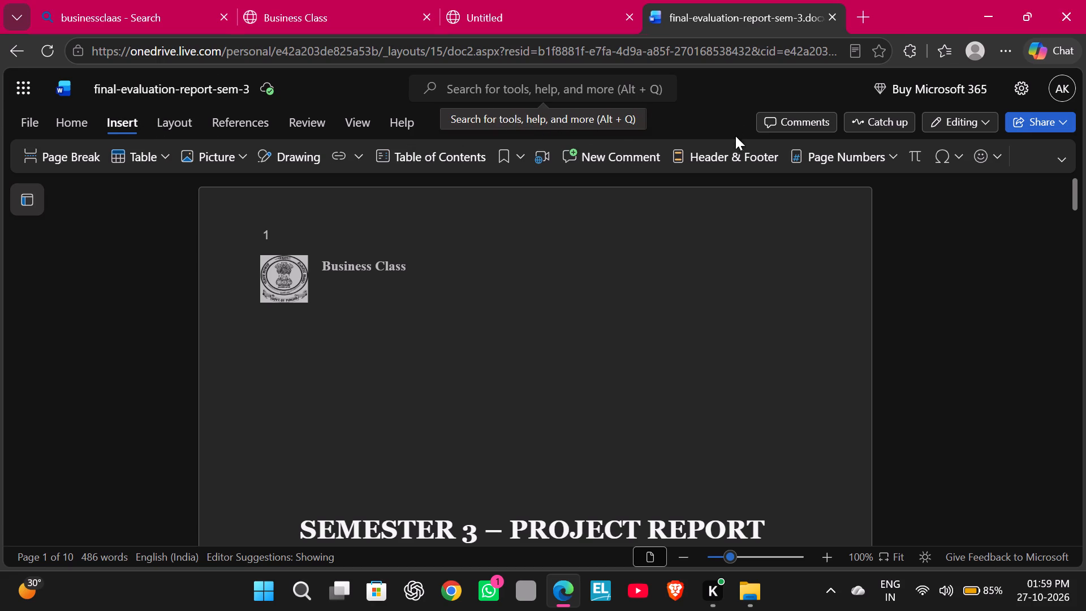
Replace the header page number with a centred page number at the top of the page that includes the page count.
left_click(813, 158)
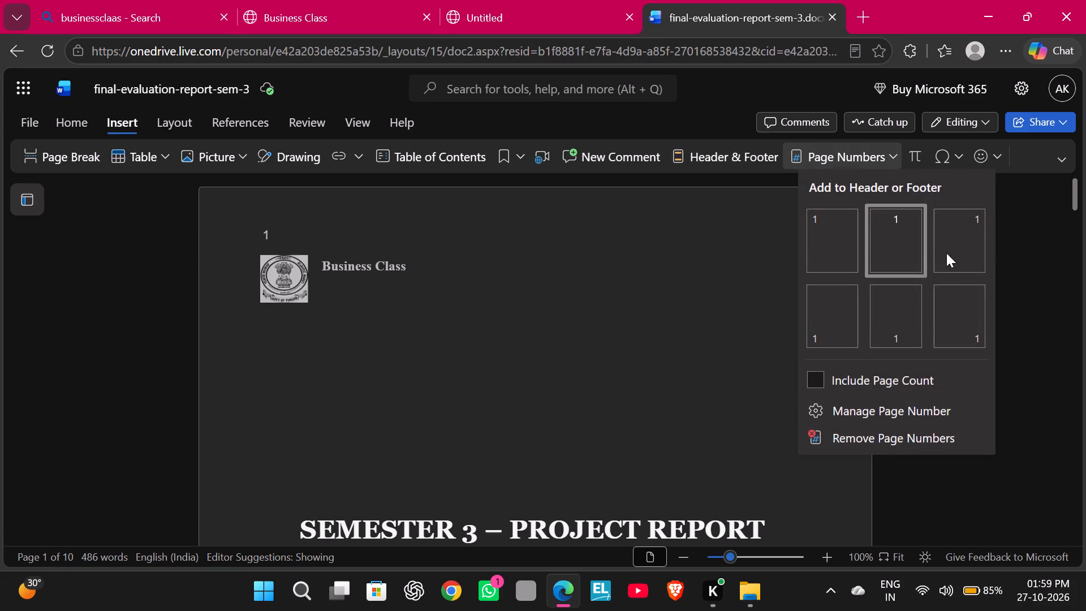
left_click(859, 378)
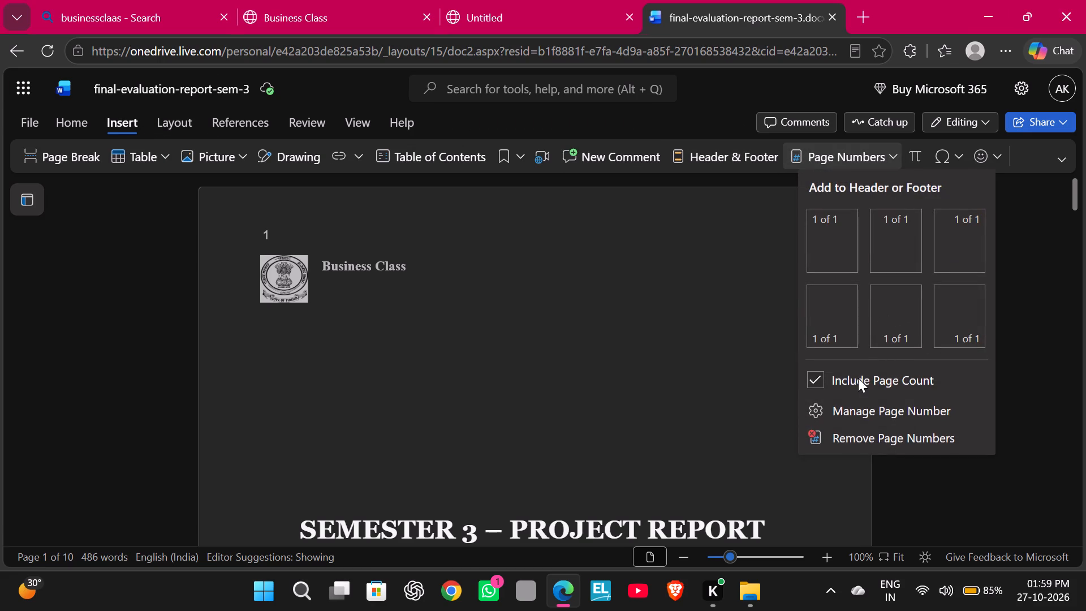
scroll(617, 414, "down", 2)
left_click(875, 255)
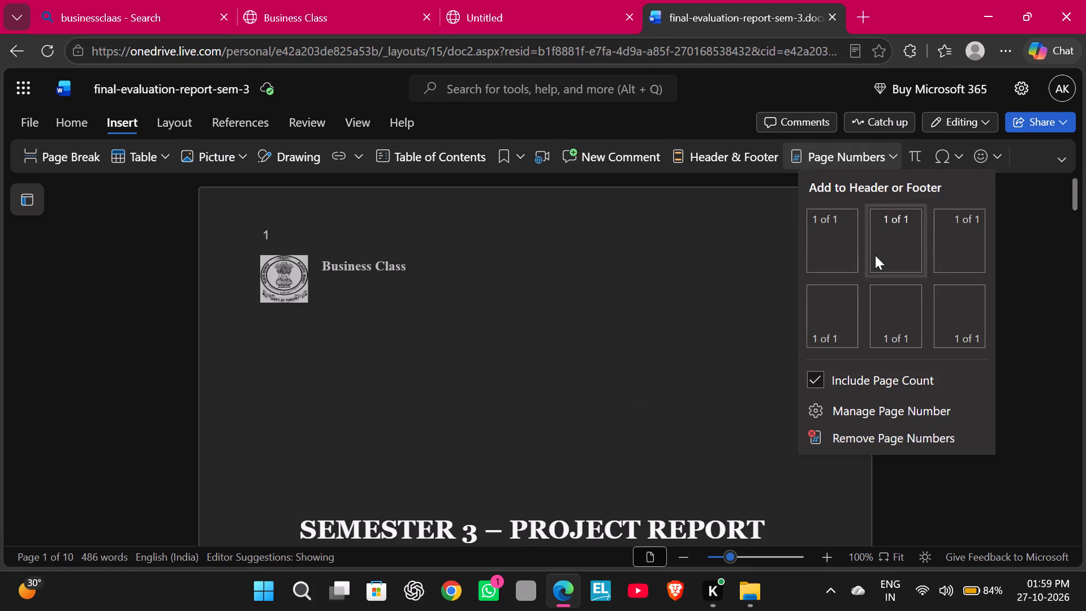
Examine the header page numbers and layout from the title page to page 3, and leave header and footer editing.
scroll(649, 334, "down", 5)
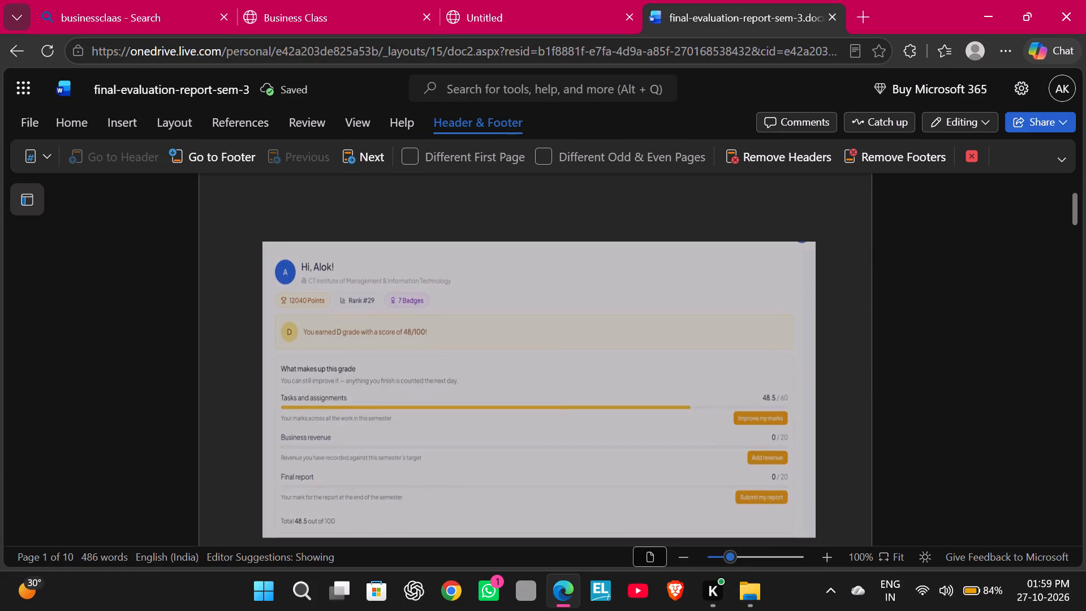
left_click(644, 212)
scroll(523, 179, "up", 2)
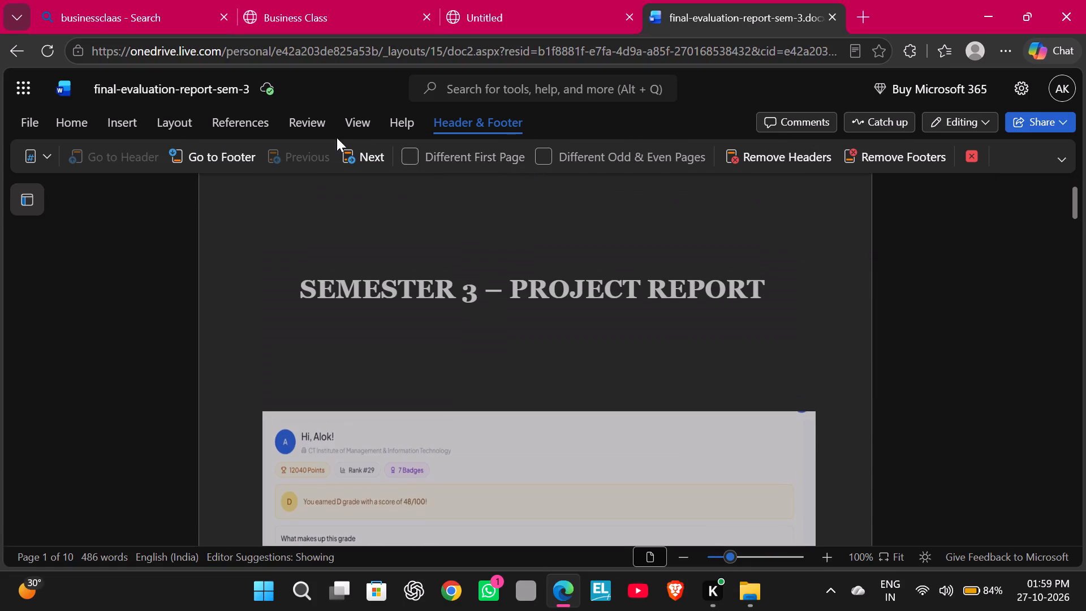
left_click(359, 160)
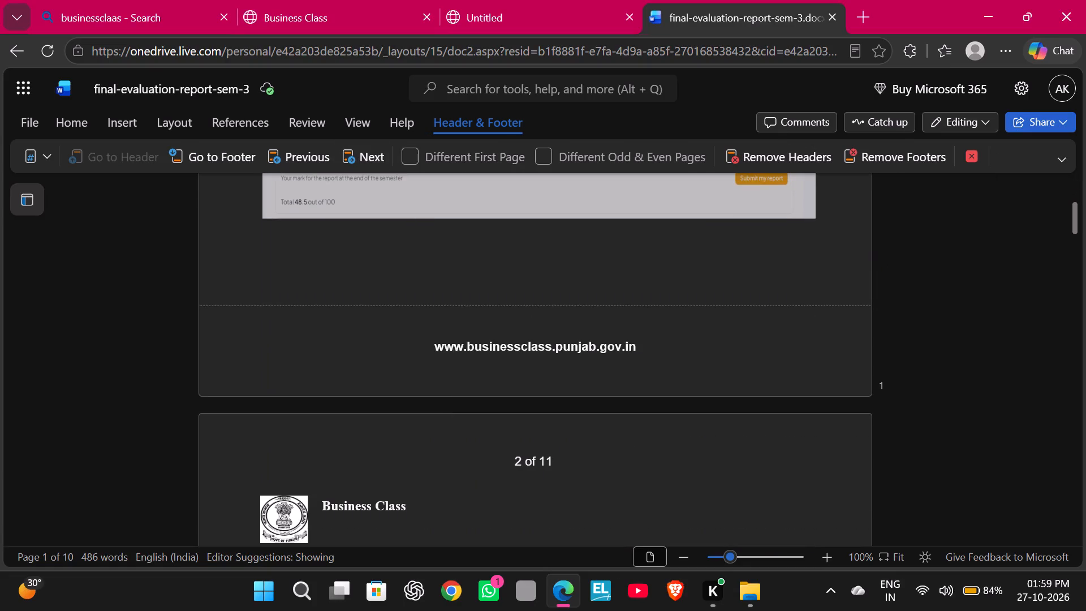
scroll(508, 317, "down", 14)
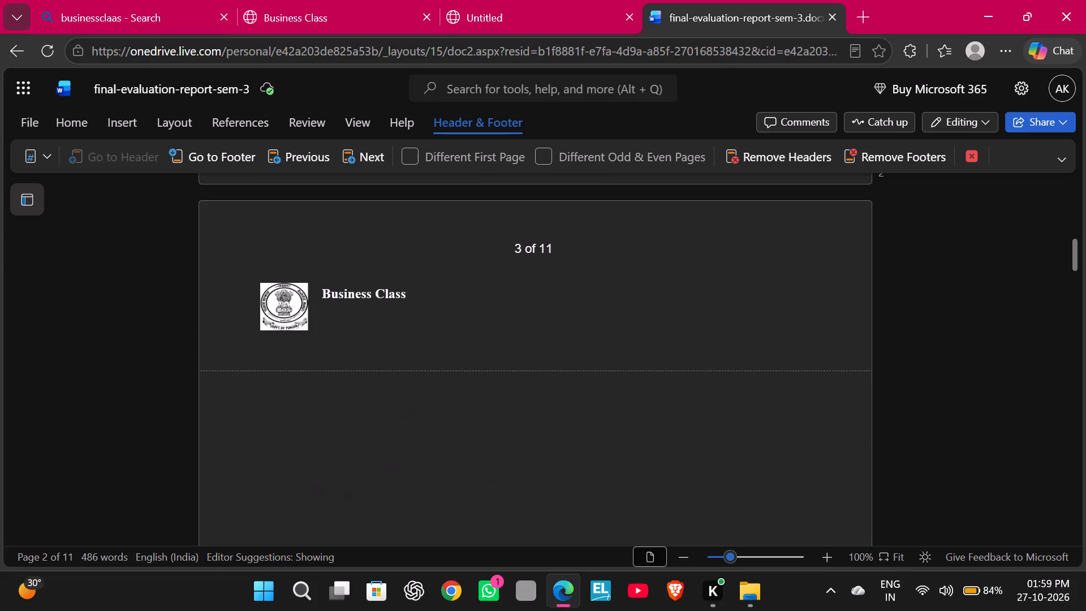
scroll(507, 300, "down", 5)
scroll(507, 297, "up", 13)
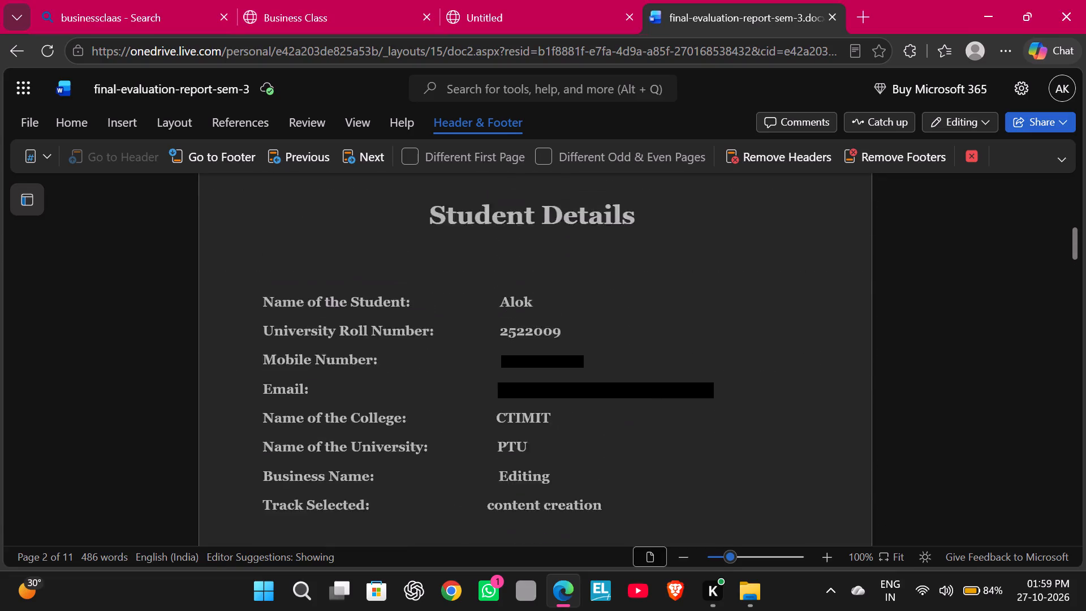
scroll(515, 283, "up", 11)
left_click(523, 266)
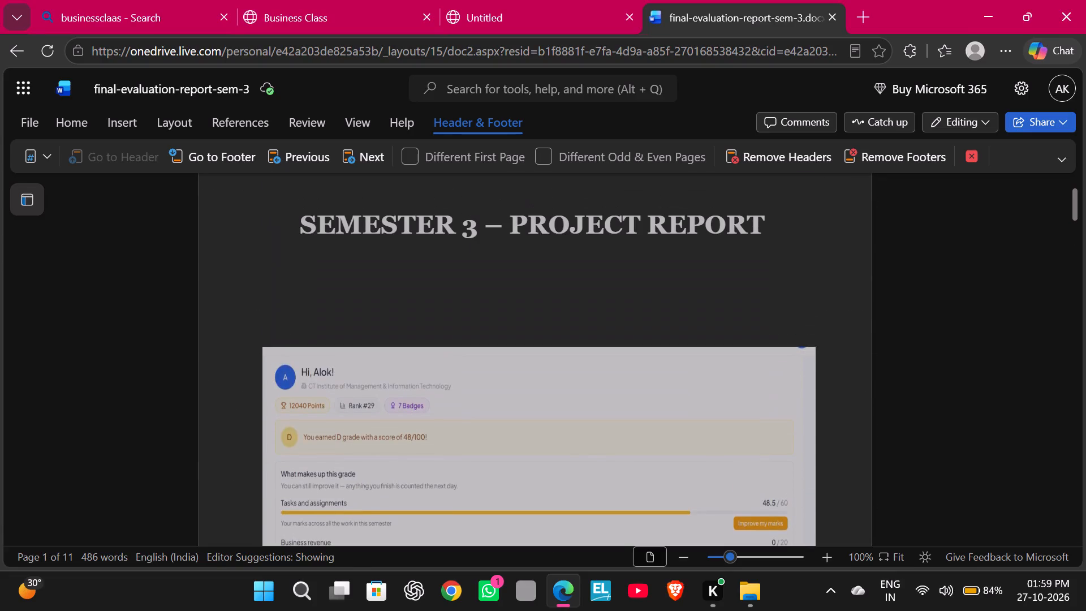
left_click(971, 157)
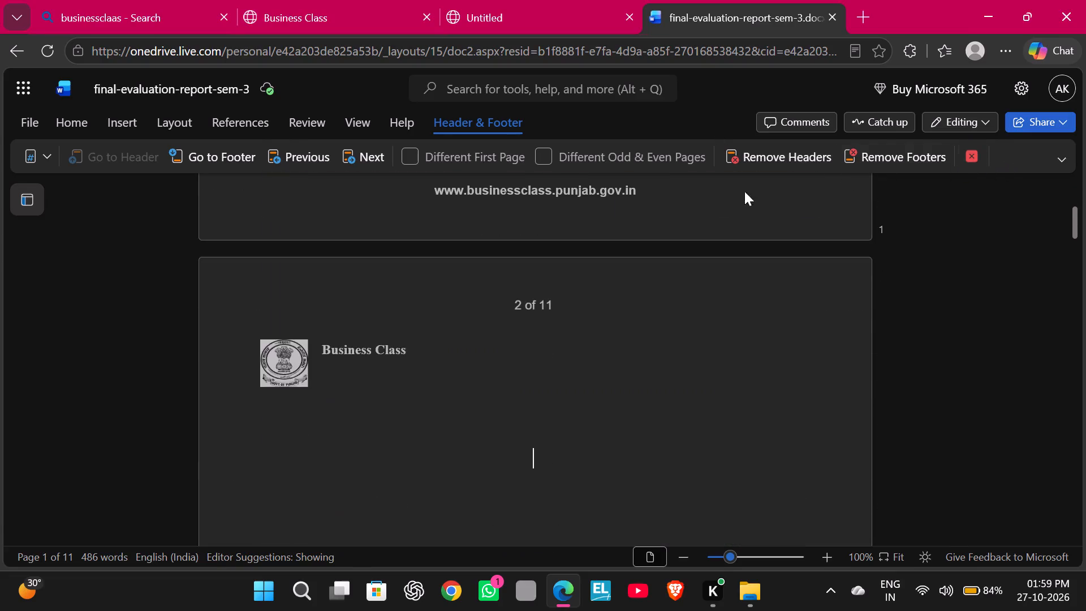
Check the number format and starting number in the page number settings without changing them.
scroll(630, 236, "up", 4)
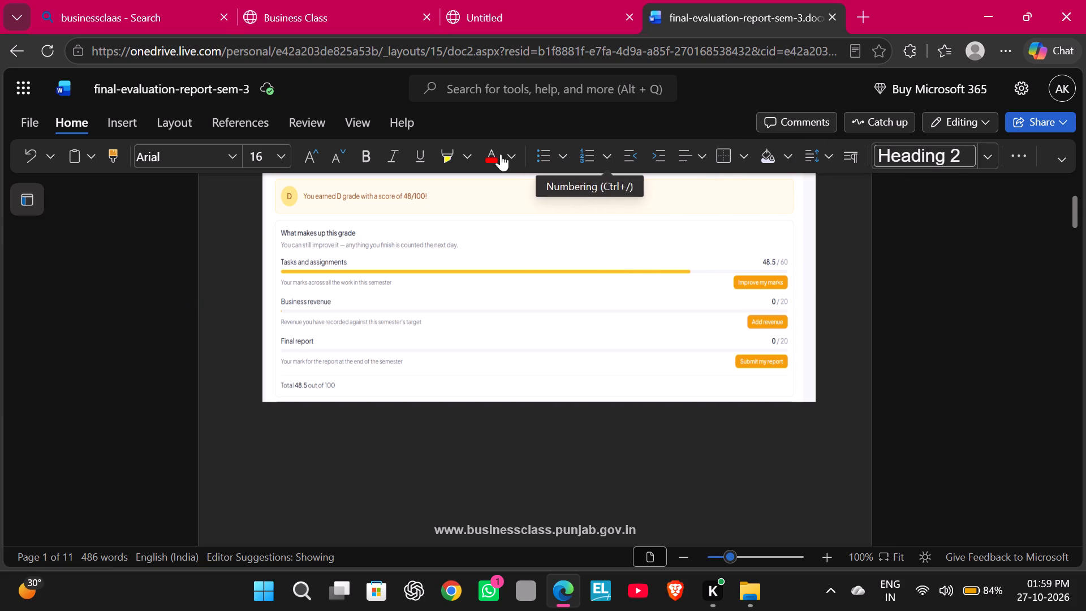
left_click(289, 124)
left_click(234, 127)
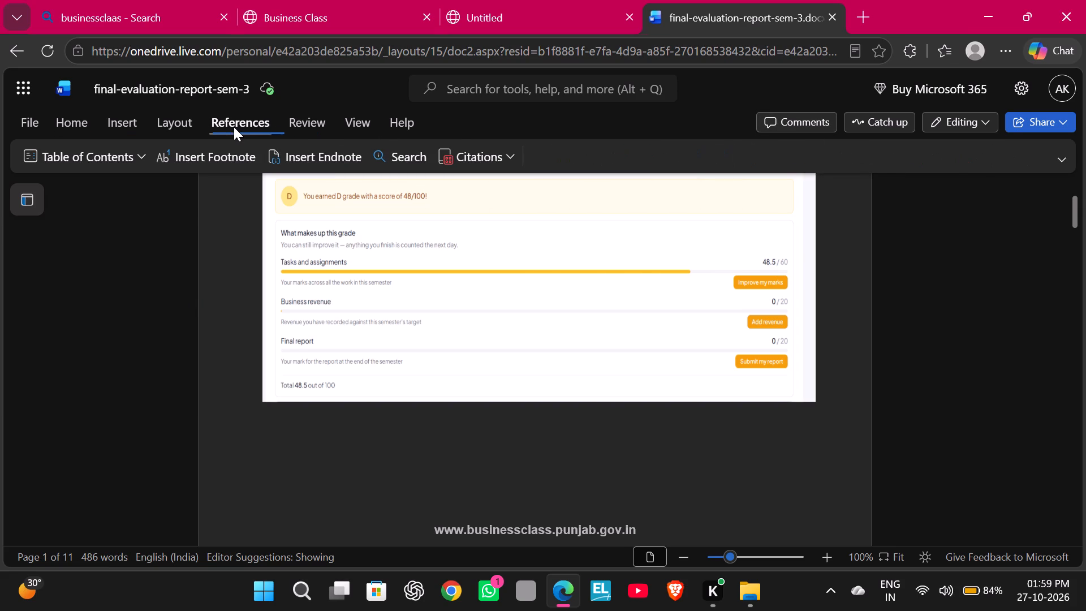
left_click(71, 118)
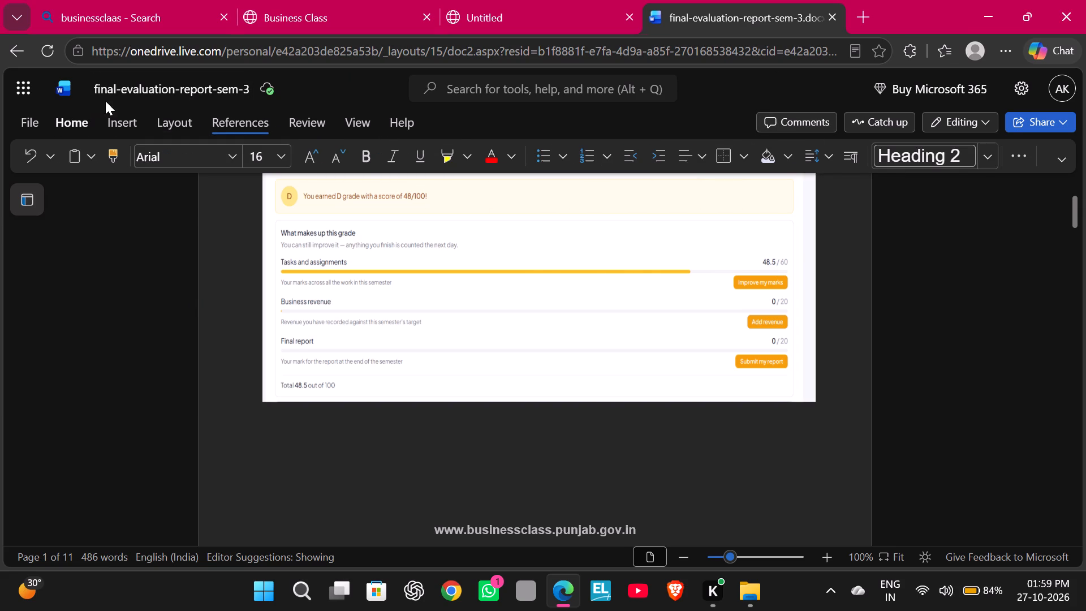
left_click(122, 125)
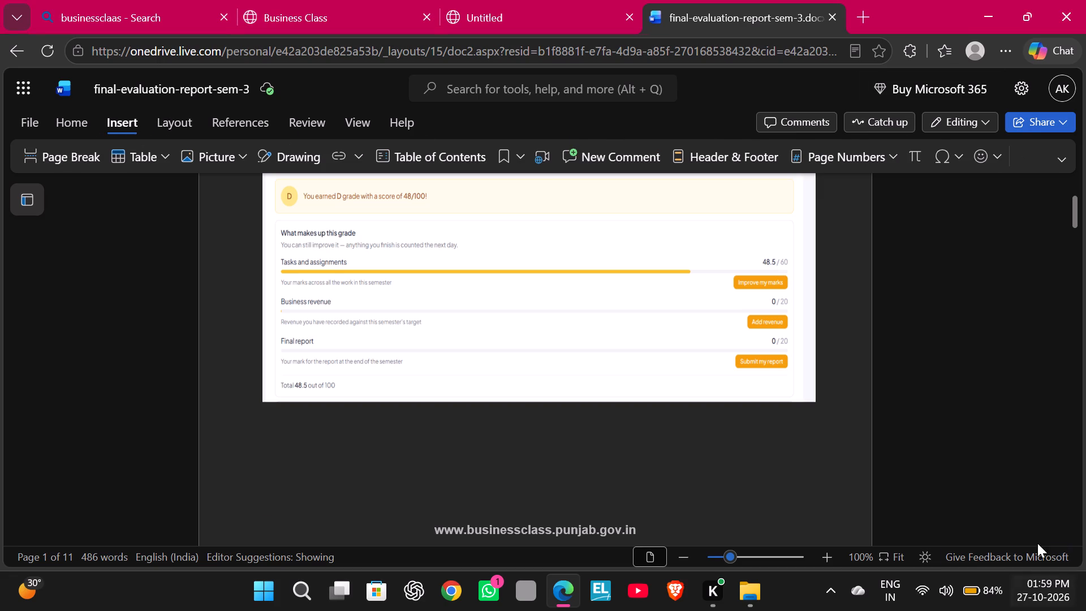
left_click(870, 166)
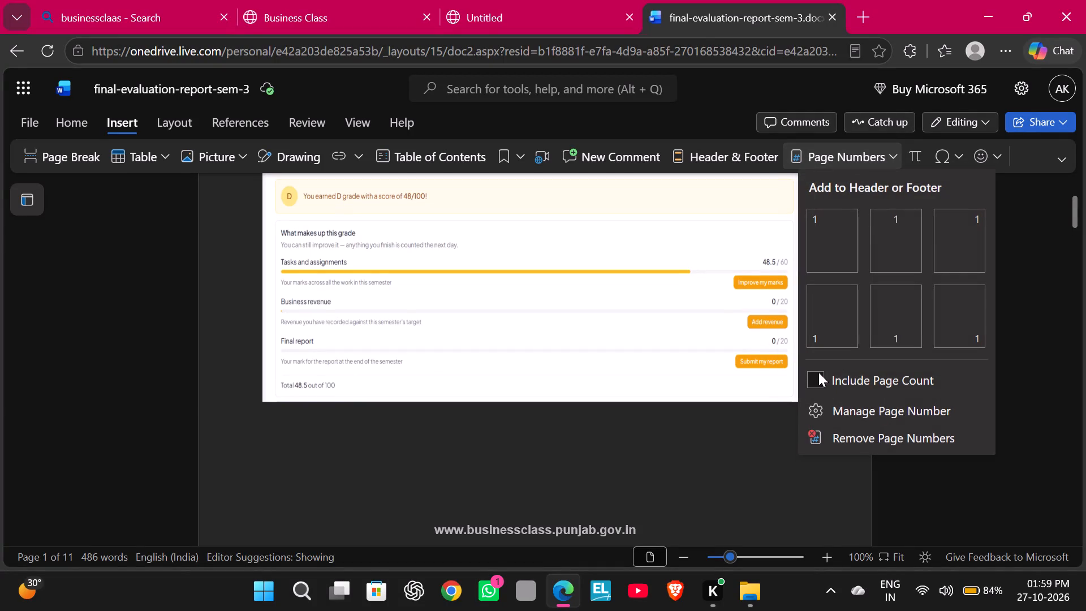
left_click(851, 410)
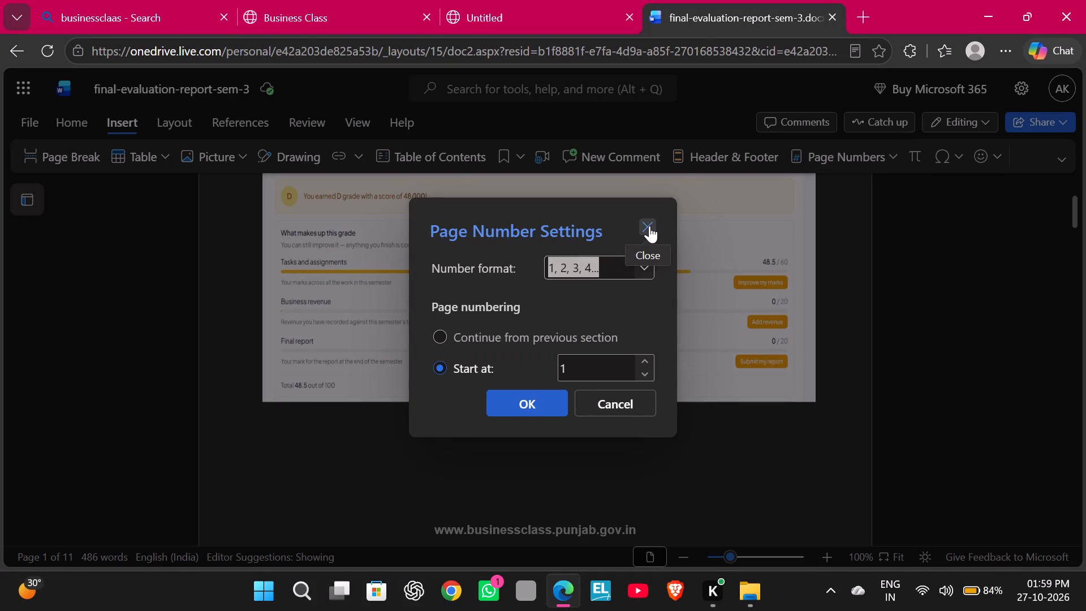
left_click(647, 275)
left_click(647, 275)
left_click(649, 209)
left_click(646, 226)
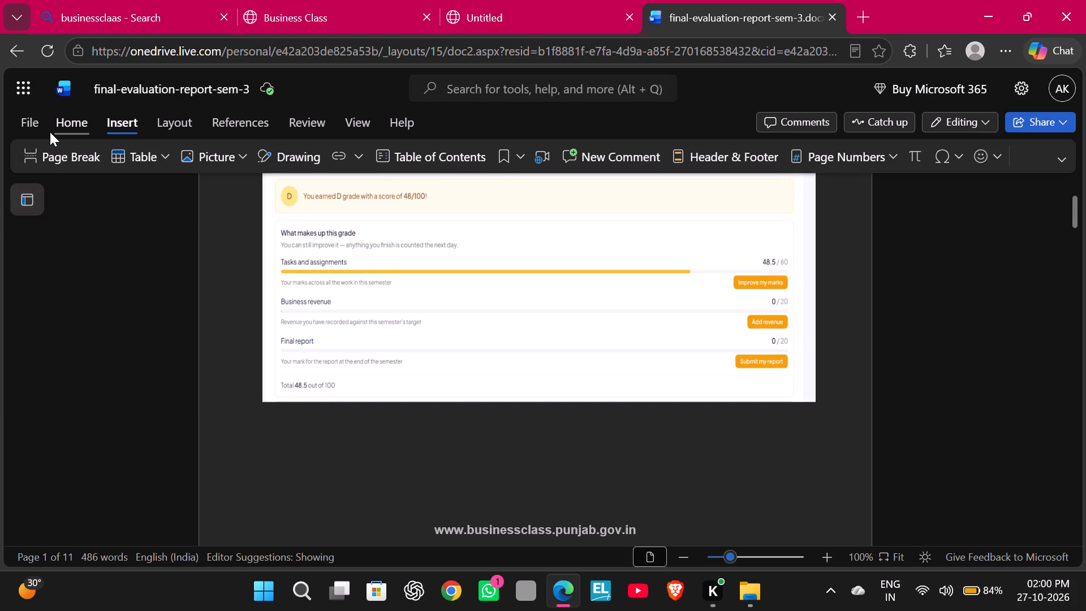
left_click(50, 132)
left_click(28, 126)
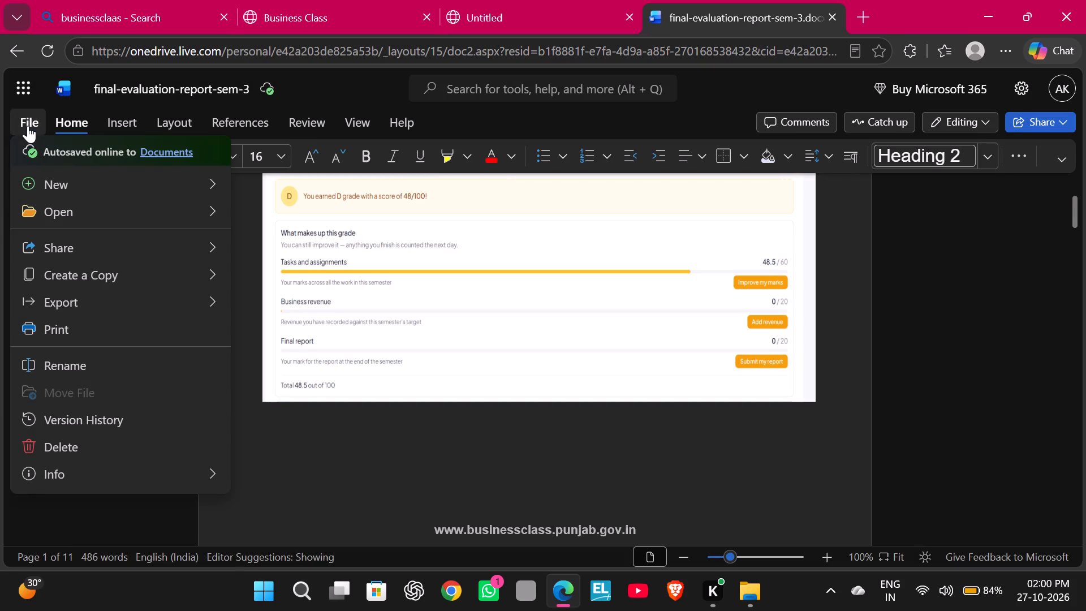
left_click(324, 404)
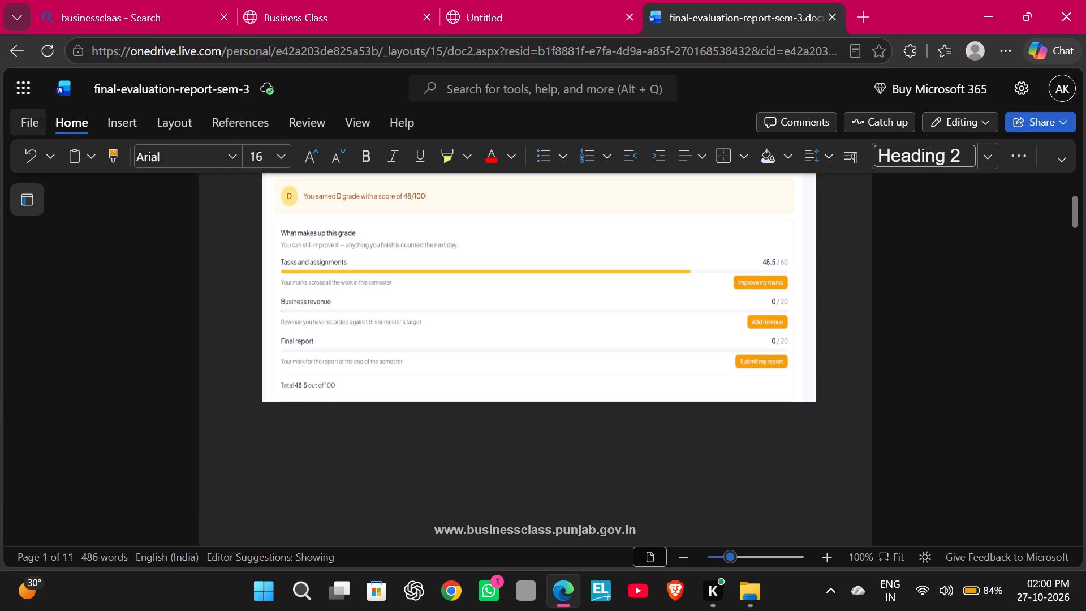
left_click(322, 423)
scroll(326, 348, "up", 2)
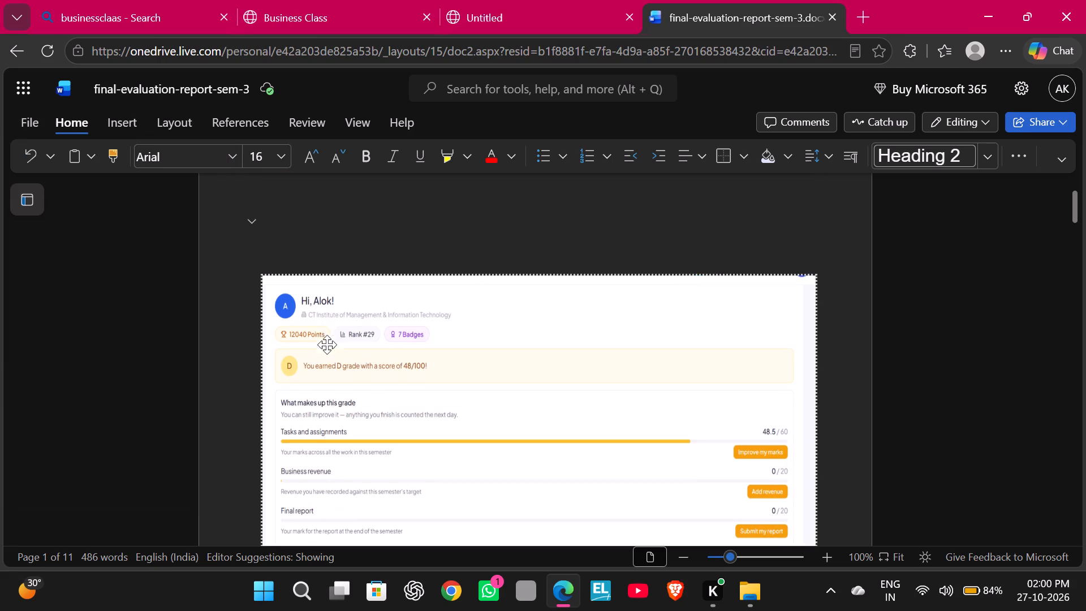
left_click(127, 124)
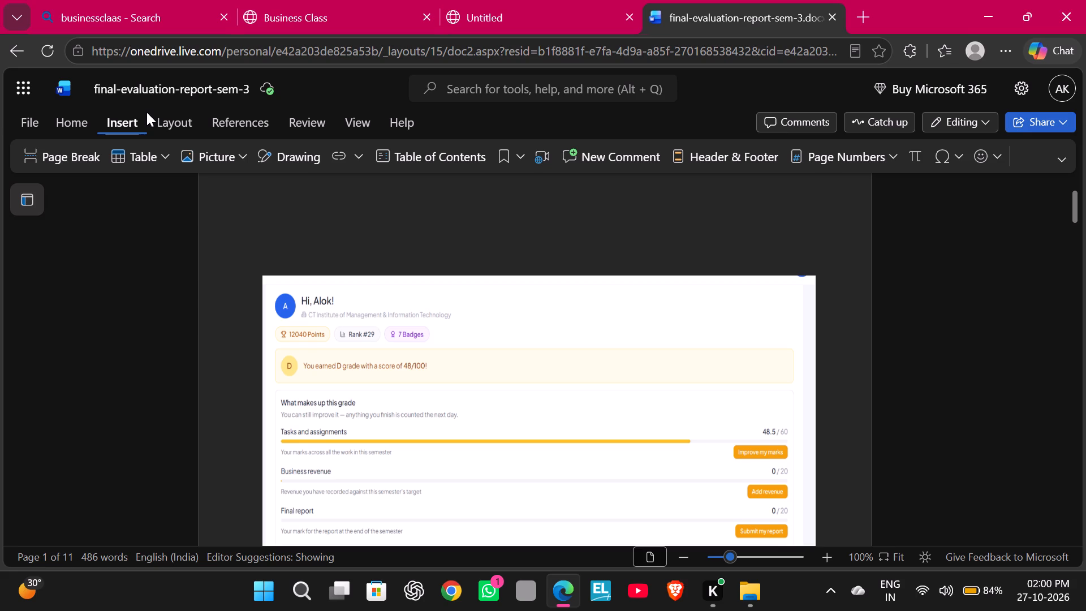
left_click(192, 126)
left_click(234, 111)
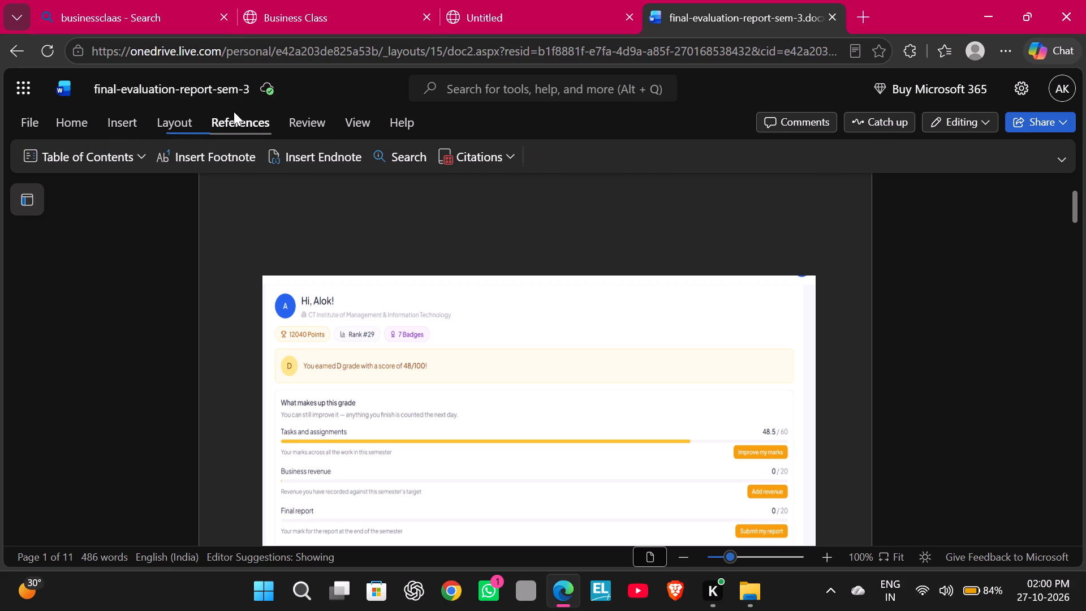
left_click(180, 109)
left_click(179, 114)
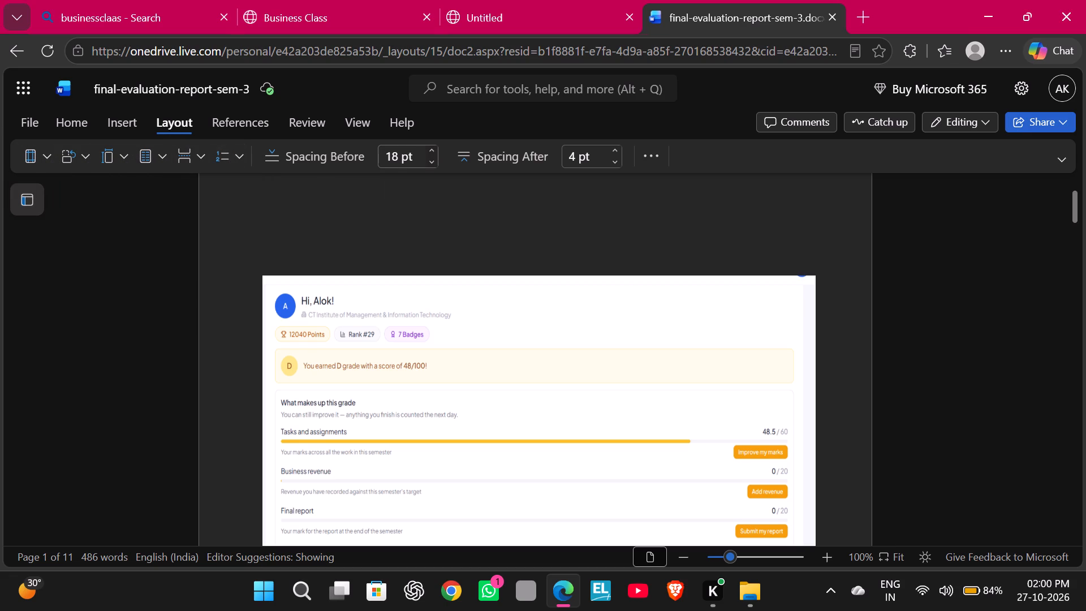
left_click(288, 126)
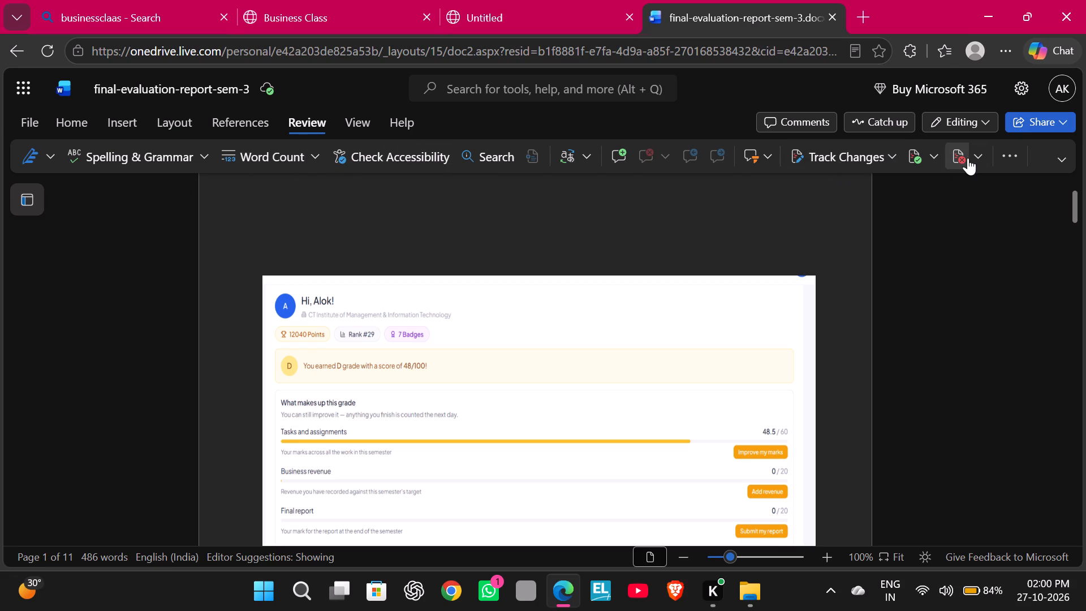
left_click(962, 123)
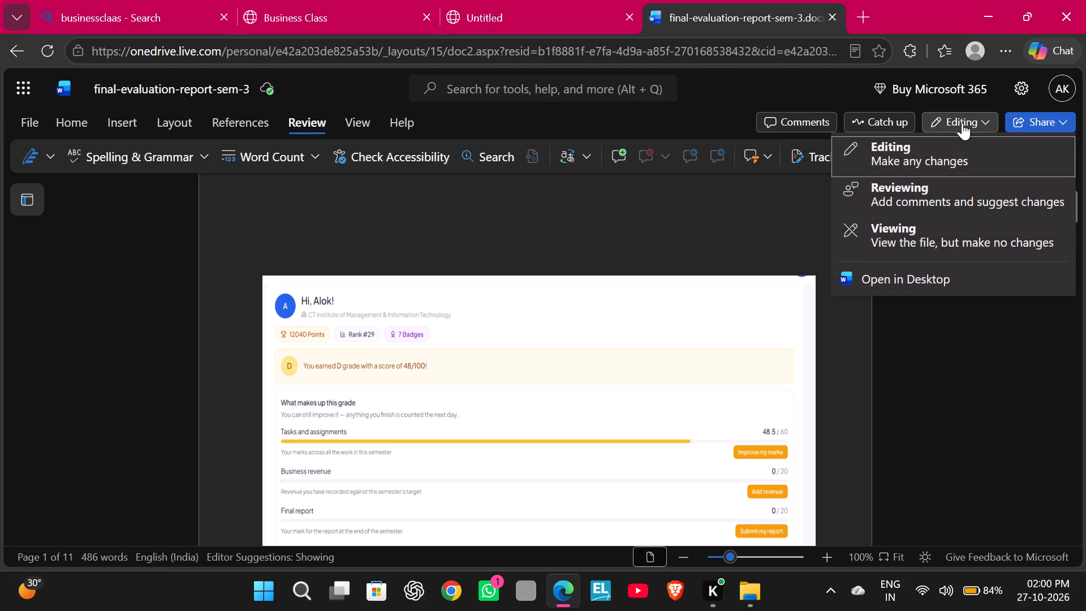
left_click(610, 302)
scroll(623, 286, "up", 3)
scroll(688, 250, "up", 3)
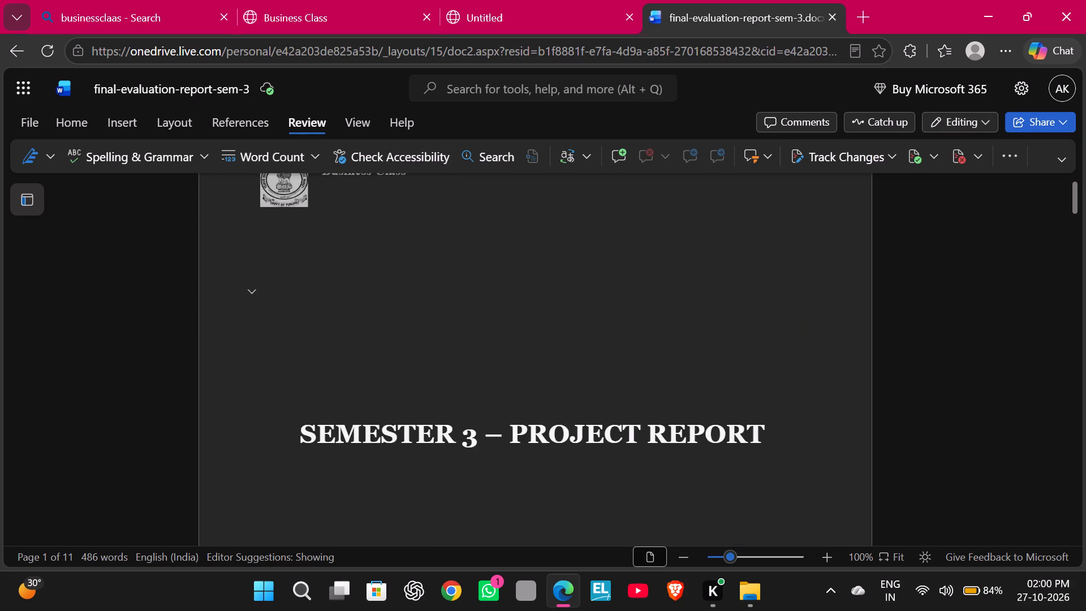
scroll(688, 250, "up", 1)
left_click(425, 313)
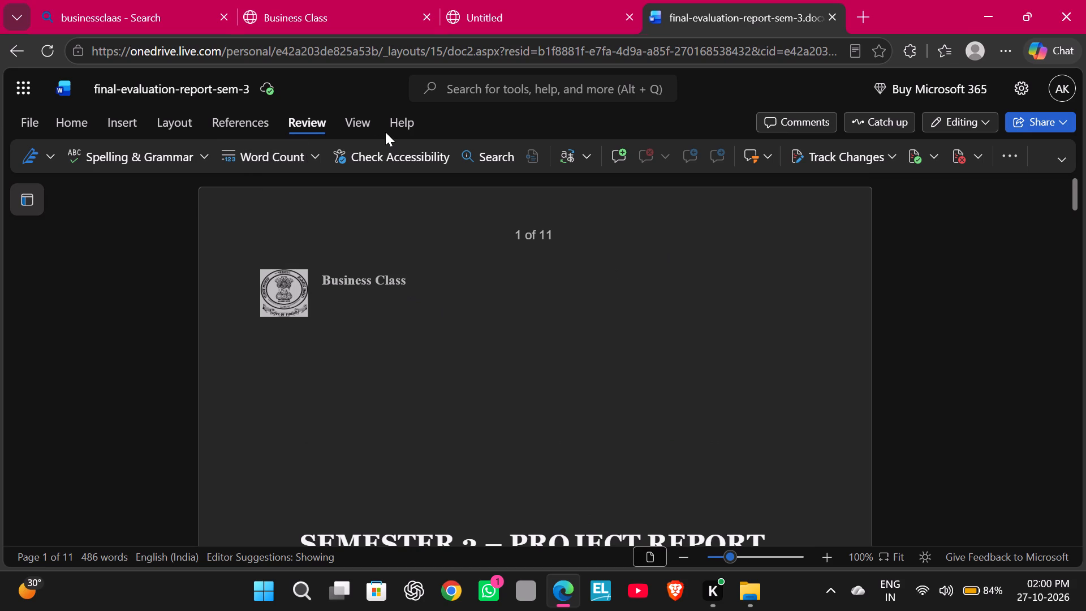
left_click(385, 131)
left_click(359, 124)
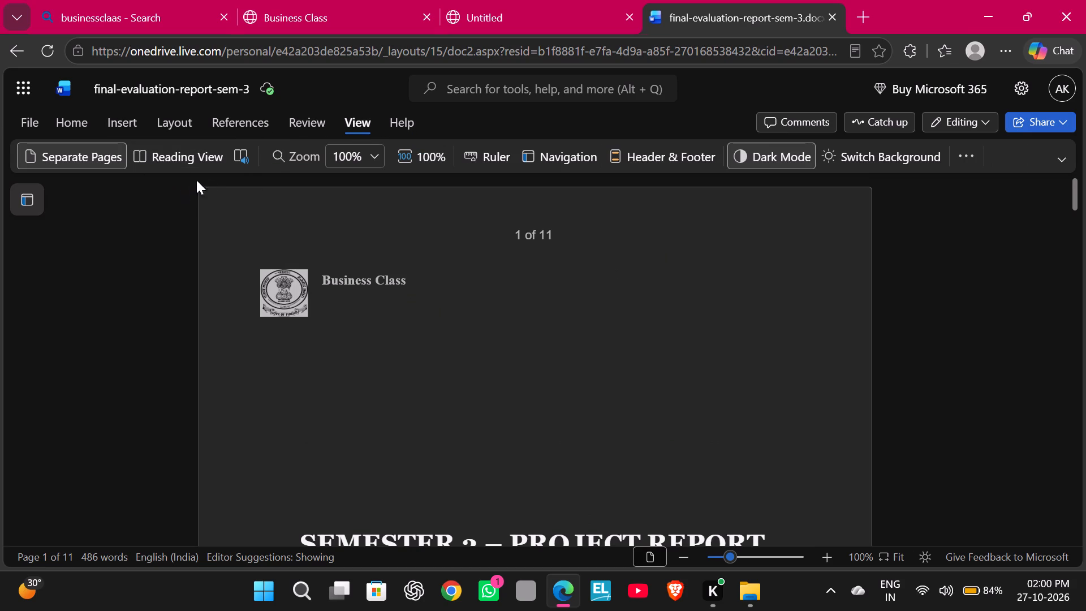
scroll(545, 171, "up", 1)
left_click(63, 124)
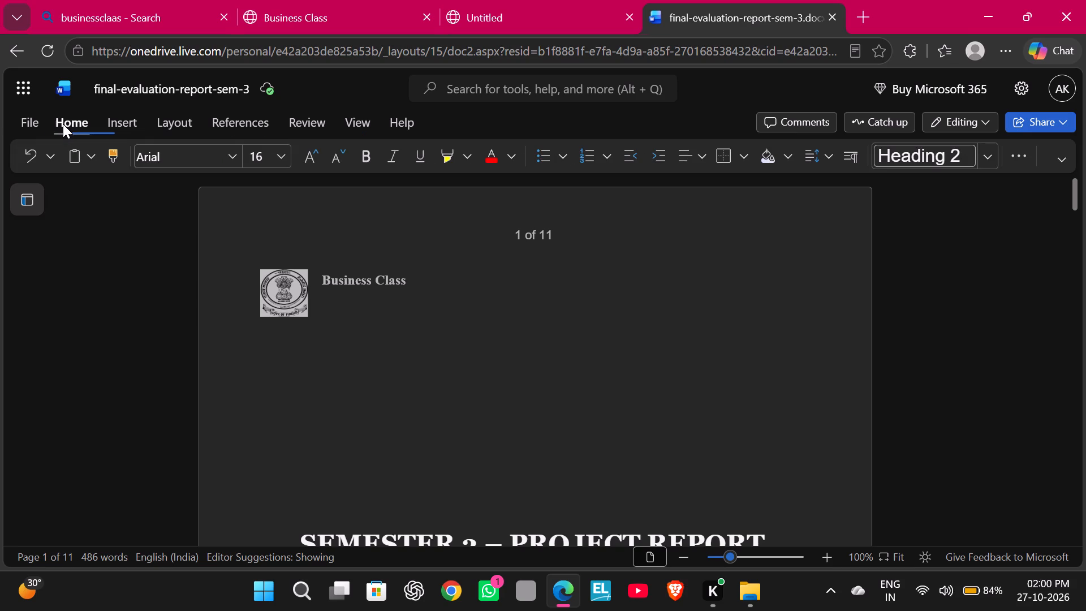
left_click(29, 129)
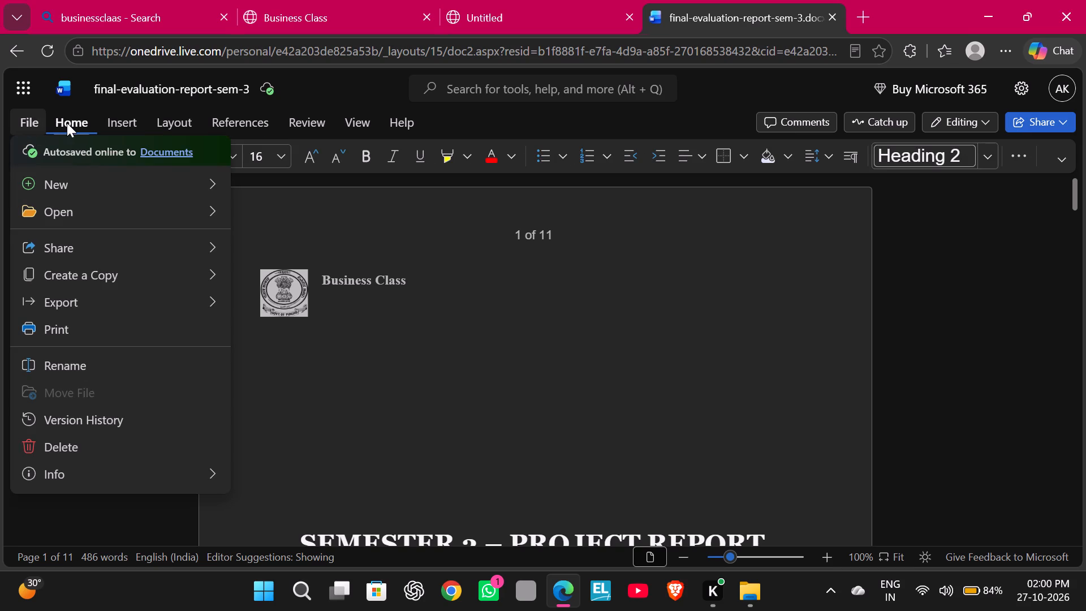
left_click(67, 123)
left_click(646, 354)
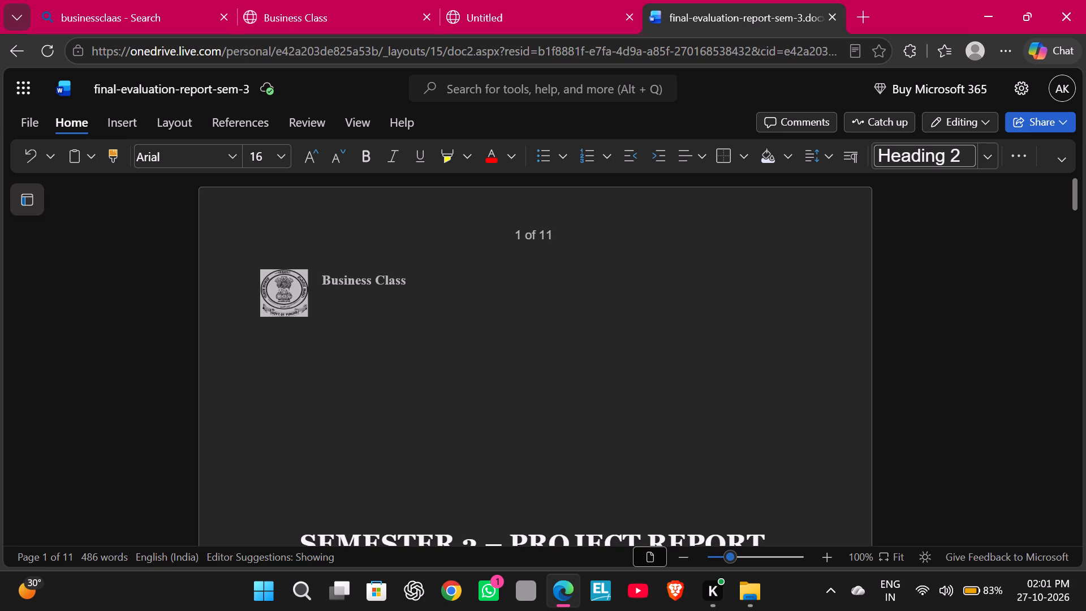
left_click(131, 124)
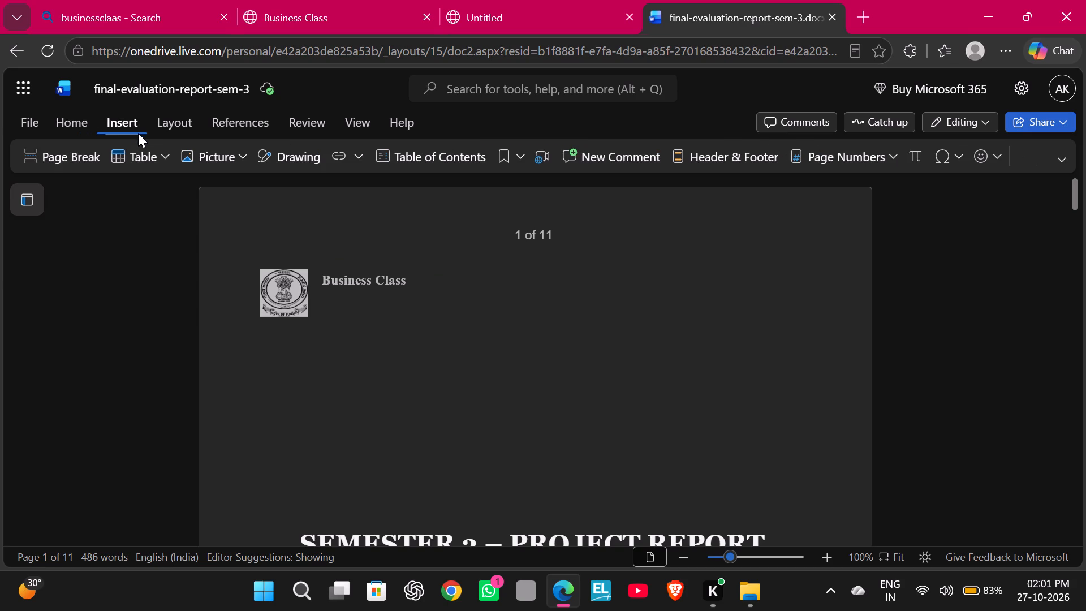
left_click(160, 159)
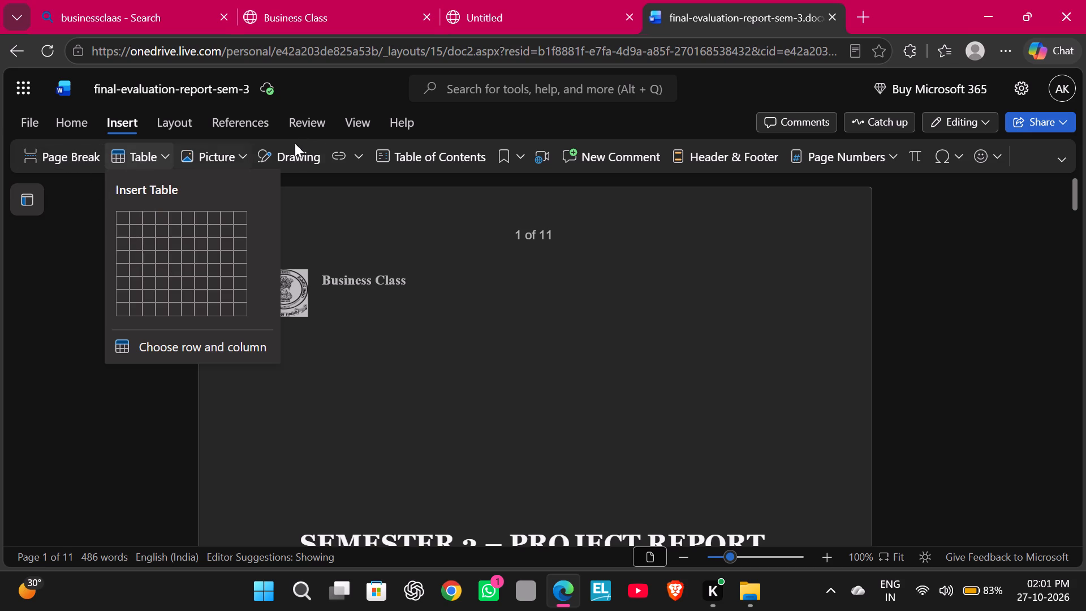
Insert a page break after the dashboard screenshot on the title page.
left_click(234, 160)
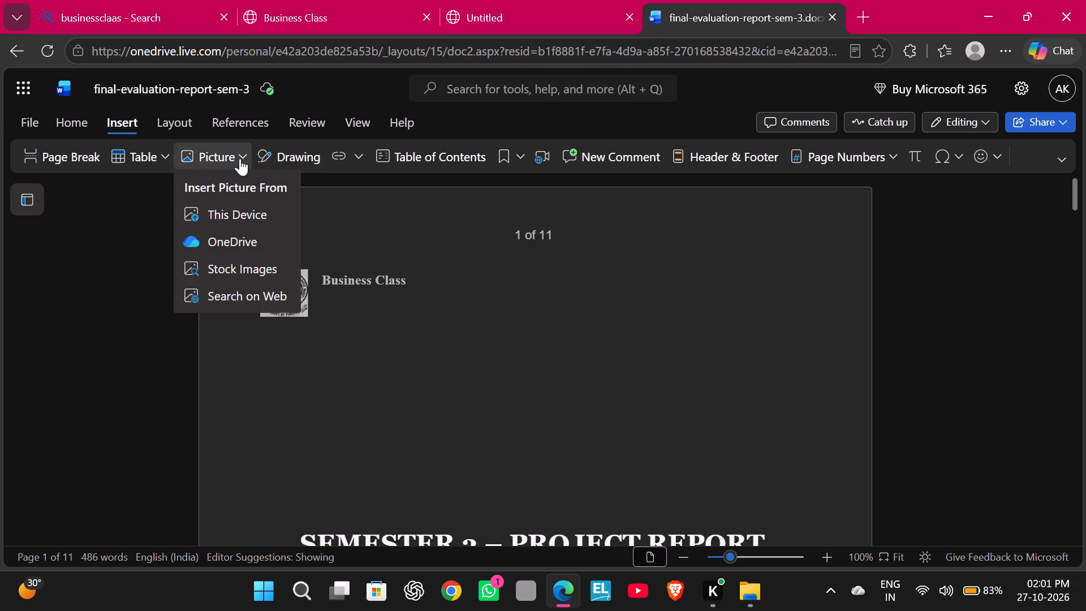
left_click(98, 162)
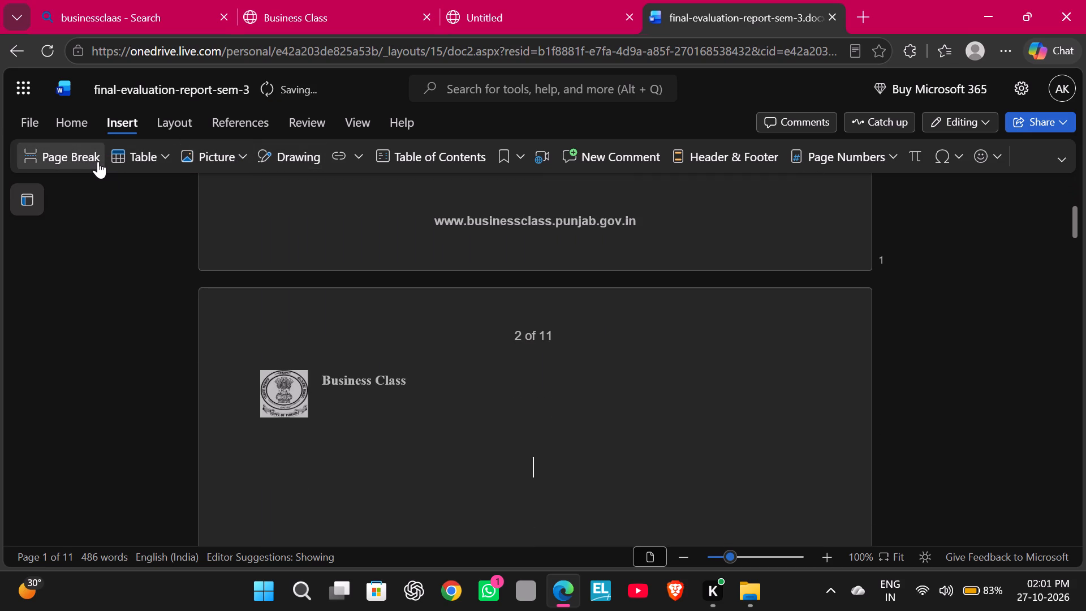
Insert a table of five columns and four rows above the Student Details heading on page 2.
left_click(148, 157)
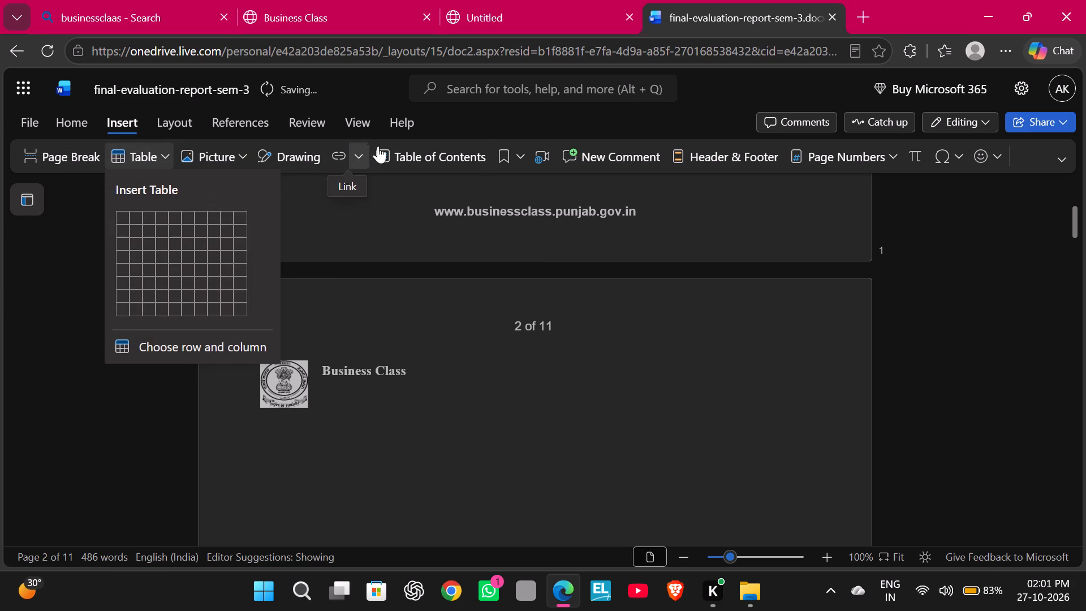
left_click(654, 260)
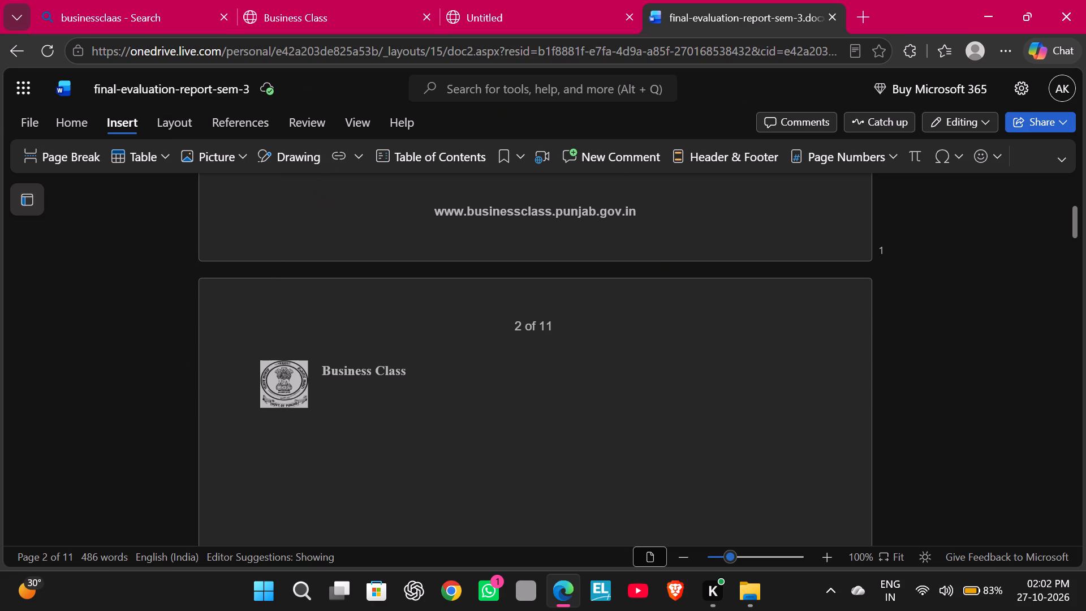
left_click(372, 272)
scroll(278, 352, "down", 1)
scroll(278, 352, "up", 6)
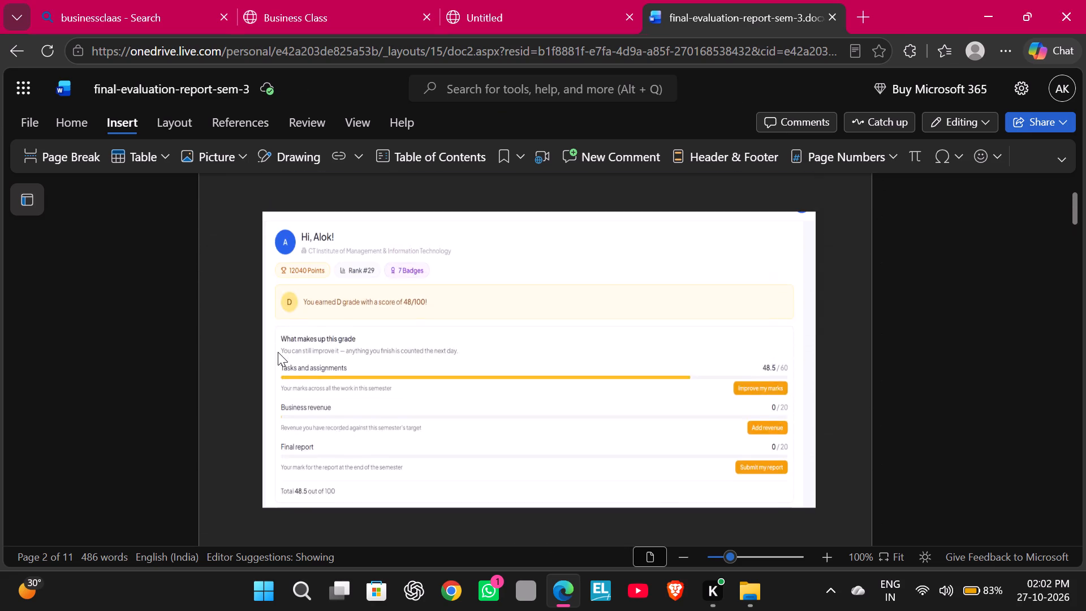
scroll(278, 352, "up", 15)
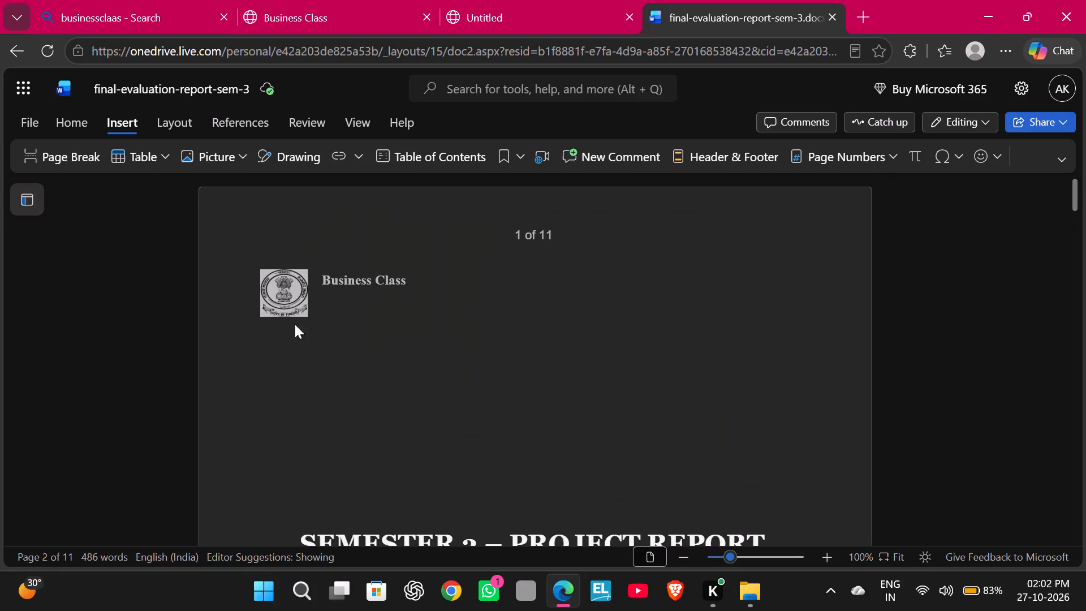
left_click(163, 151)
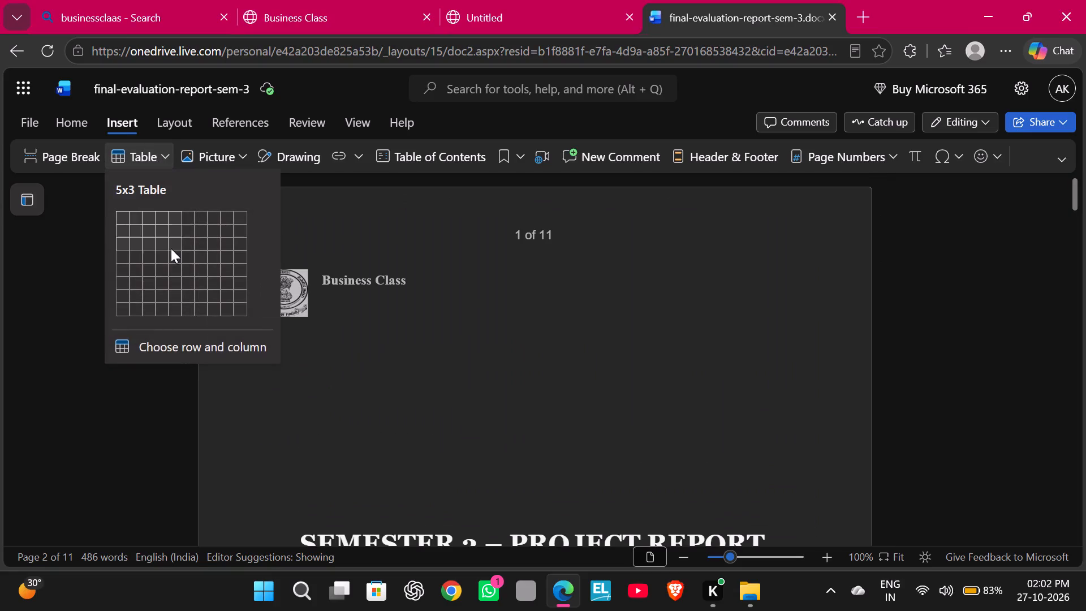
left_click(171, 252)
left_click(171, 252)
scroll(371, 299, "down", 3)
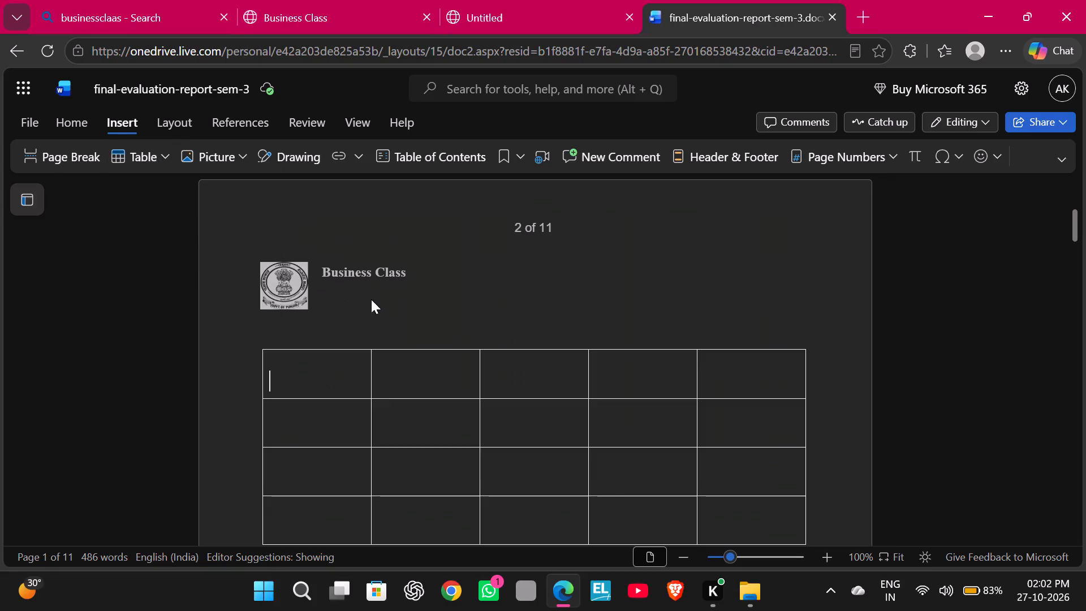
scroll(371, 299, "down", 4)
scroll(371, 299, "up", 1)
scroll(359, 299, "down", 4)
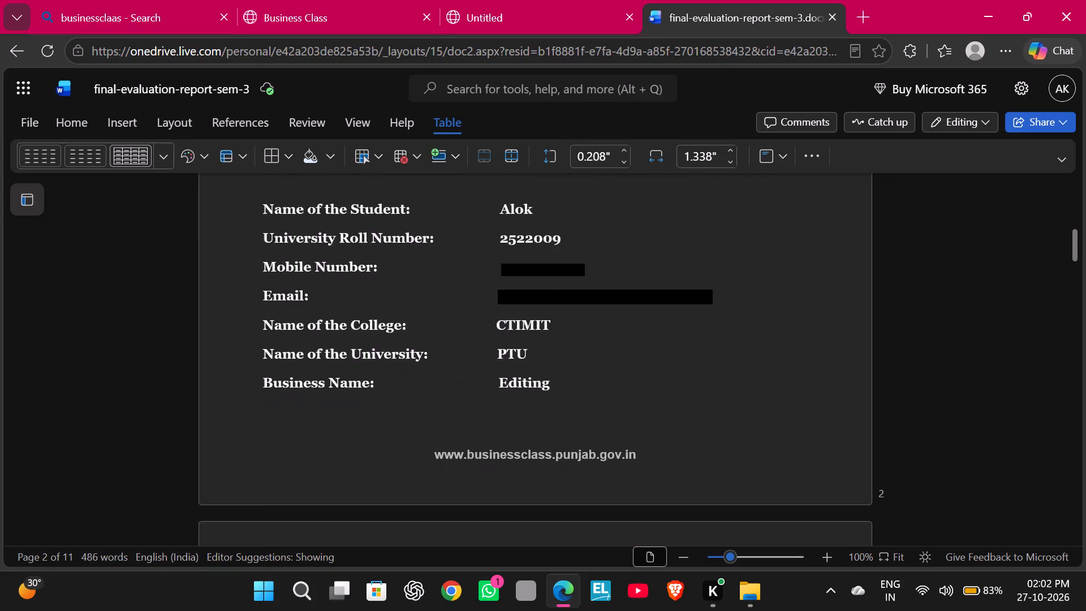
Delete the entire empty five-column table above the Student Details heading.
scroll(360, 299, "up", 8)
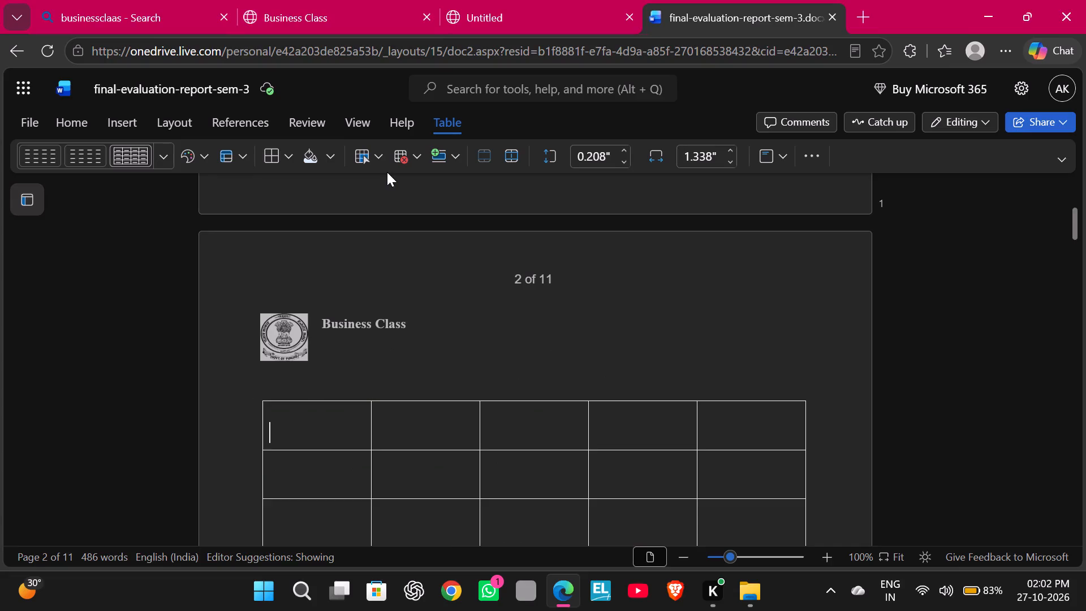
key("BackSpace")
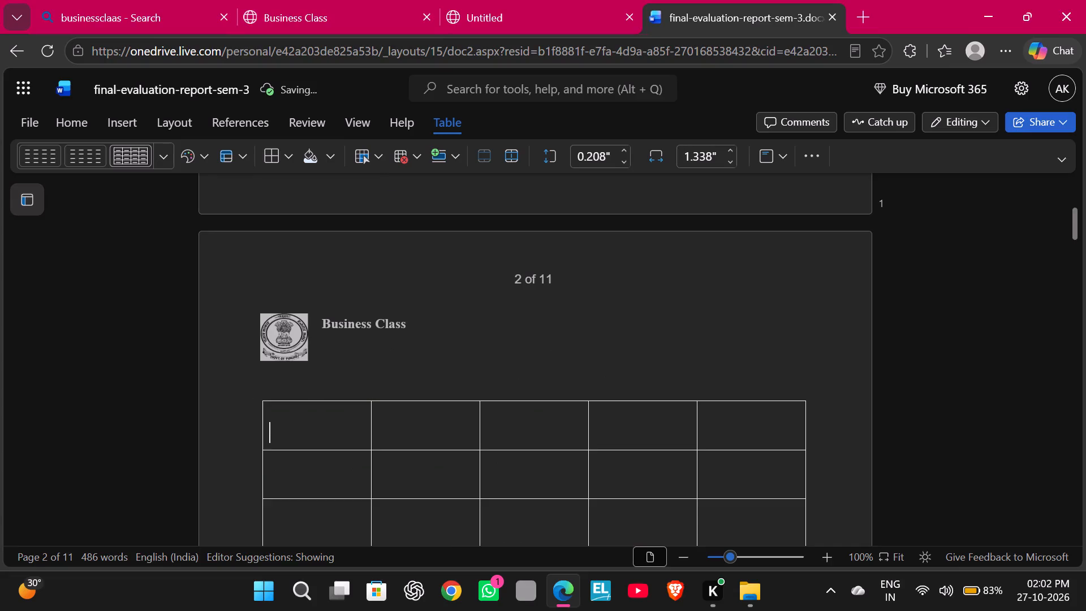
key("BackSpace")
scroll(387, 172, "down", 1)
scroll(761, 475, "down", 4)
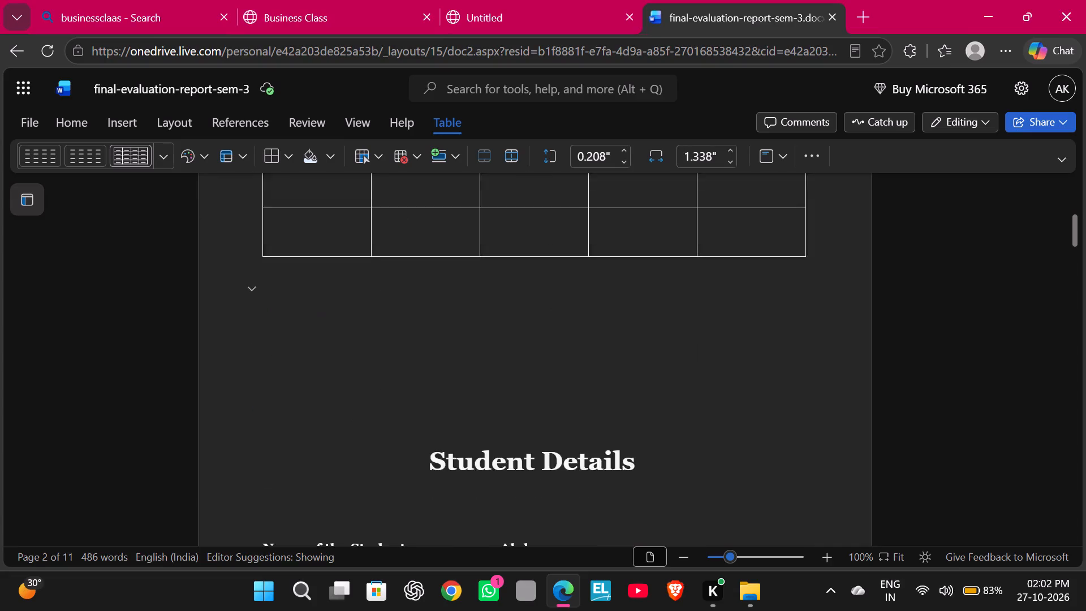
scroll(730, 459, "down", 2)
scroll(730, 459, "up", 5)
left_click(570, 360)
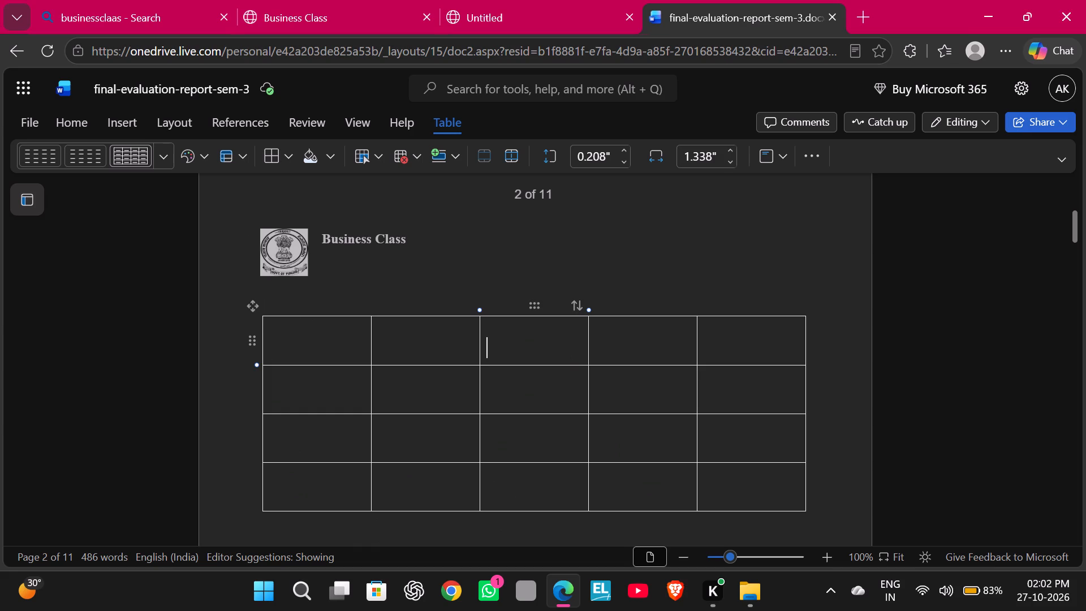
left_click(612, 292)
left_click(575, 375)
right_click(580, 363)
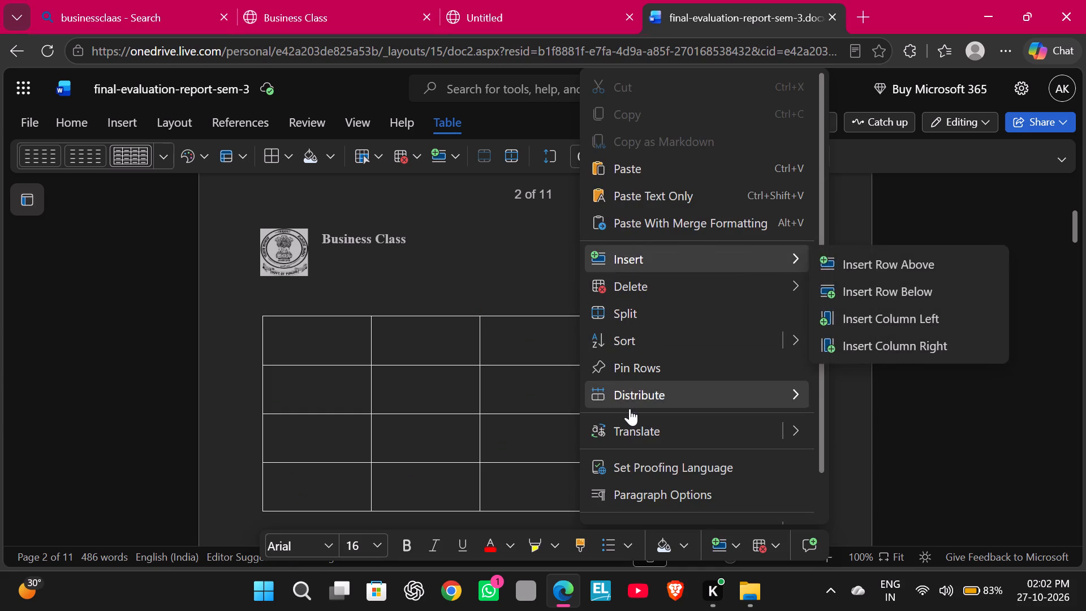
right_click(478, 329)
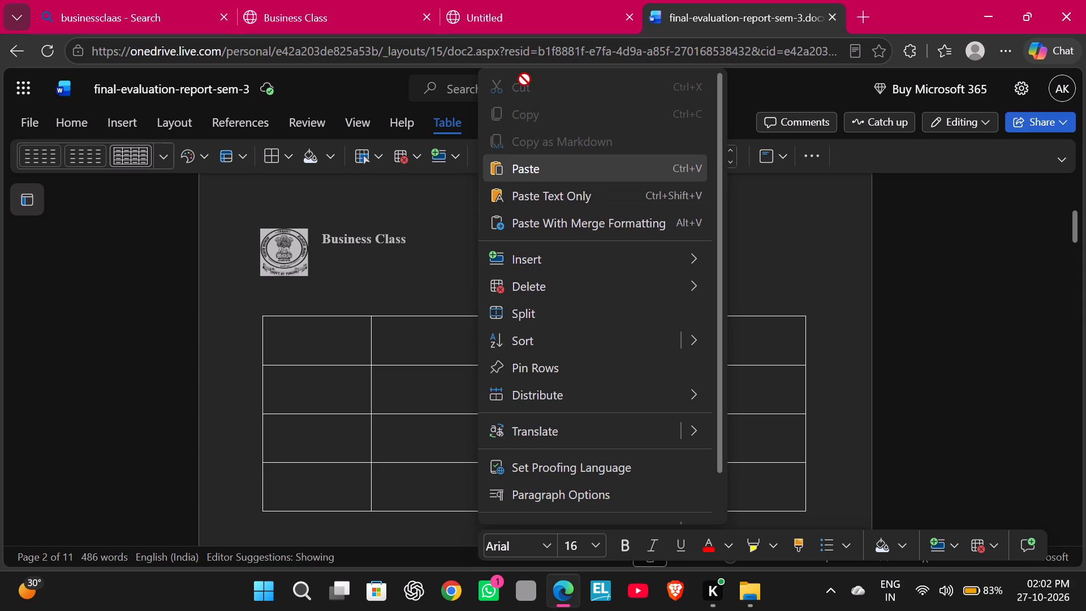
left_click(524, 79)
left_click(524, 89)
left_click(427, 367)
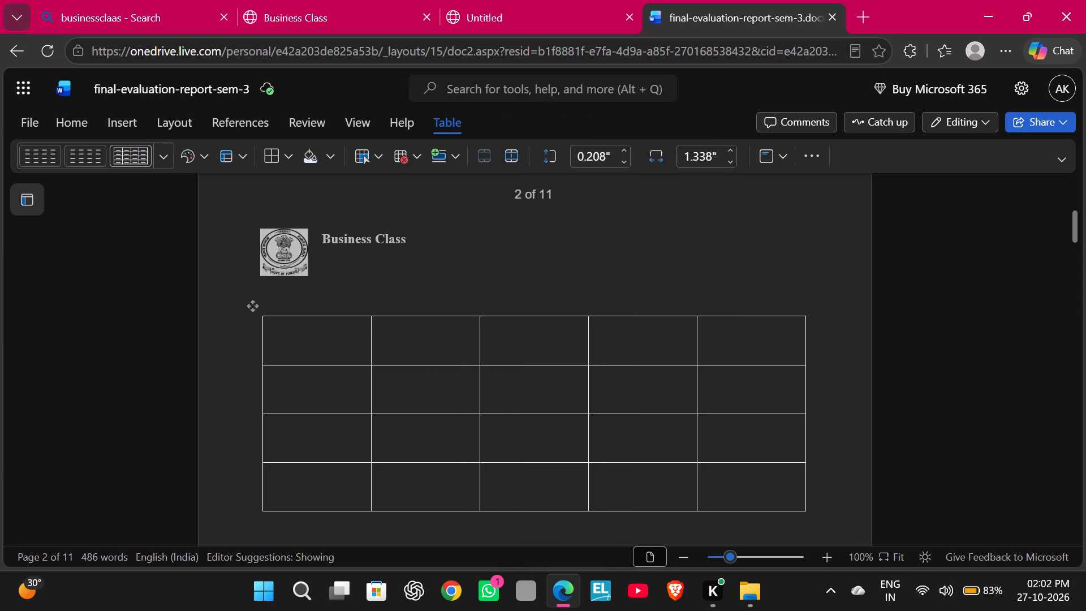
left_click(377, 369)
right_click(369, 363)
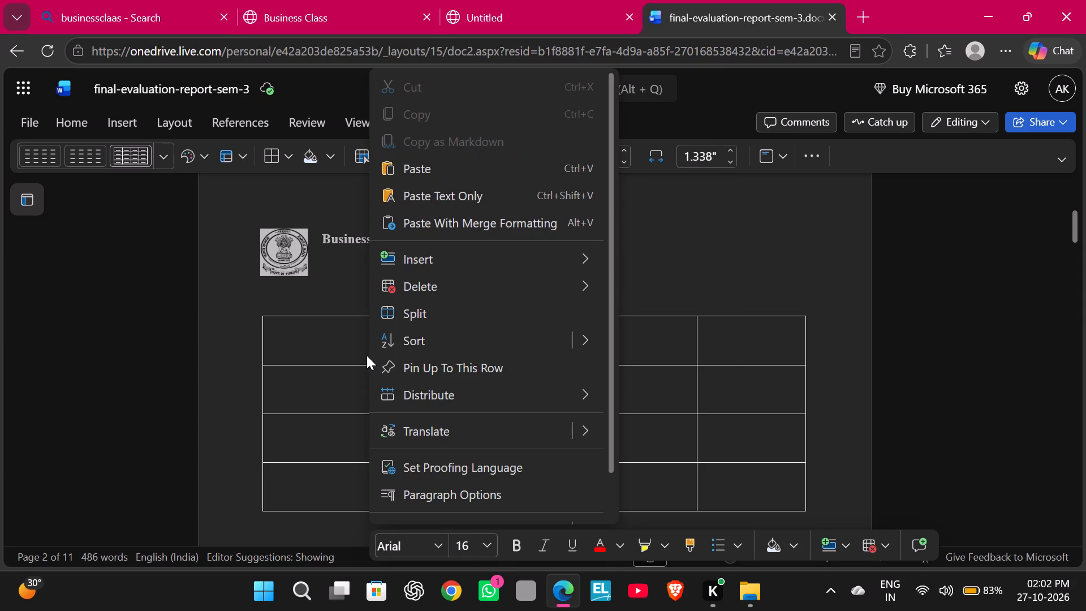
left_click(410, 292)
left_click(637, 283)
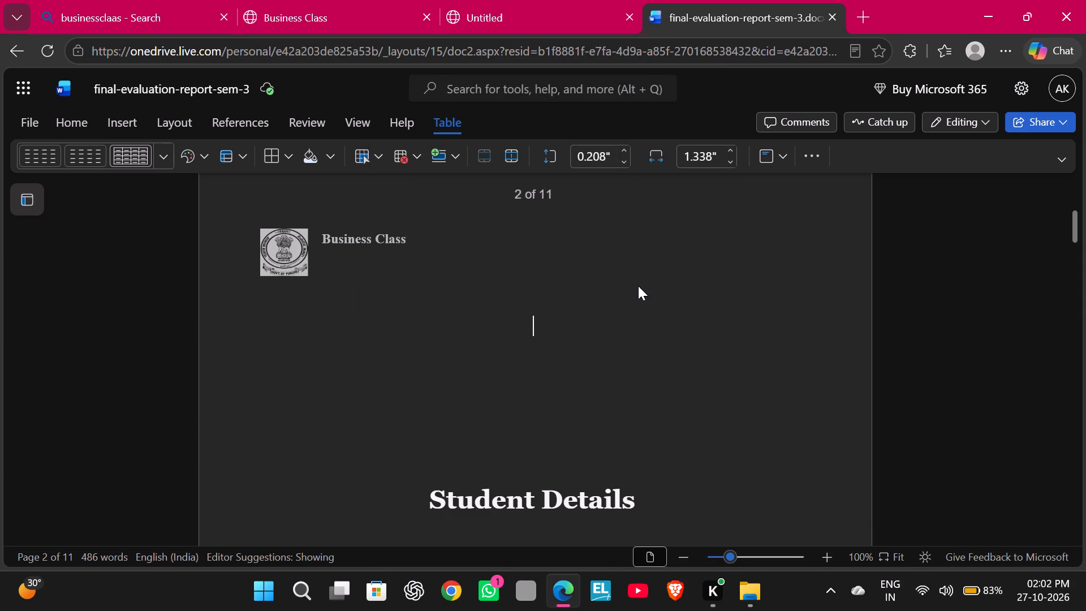
Remove the extra blank space above the Student Details heading, back to the dashboard screenshot on the title page.
scroll(607, 299, "down", 4)
scroll(607, 299, "up", 1)
scroll(607, 299, "down", 5)
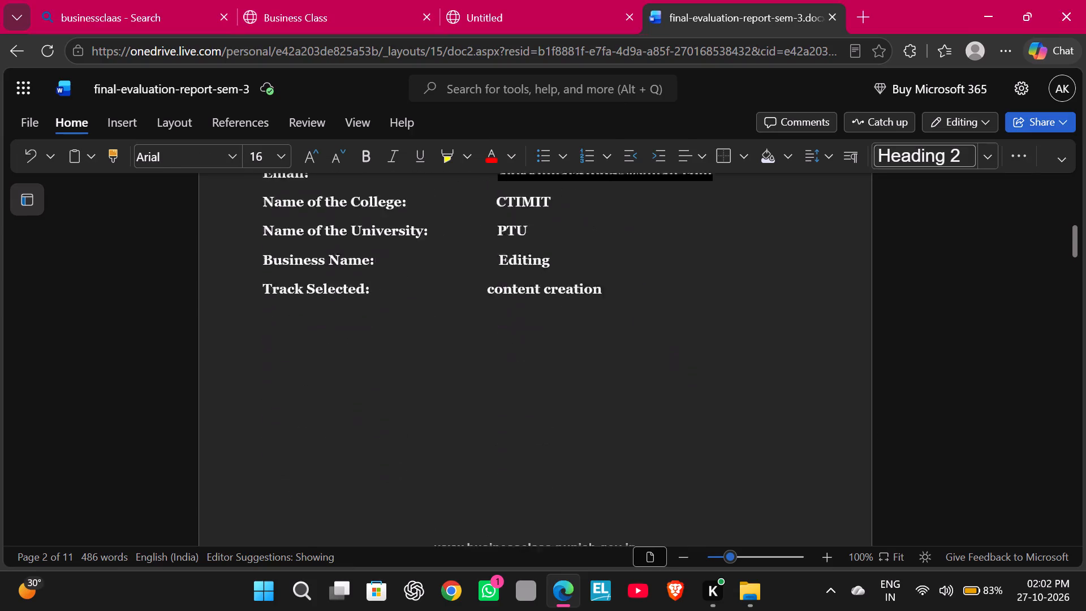
scroll(520, 310, "up", 7)
left_click(520, 309)
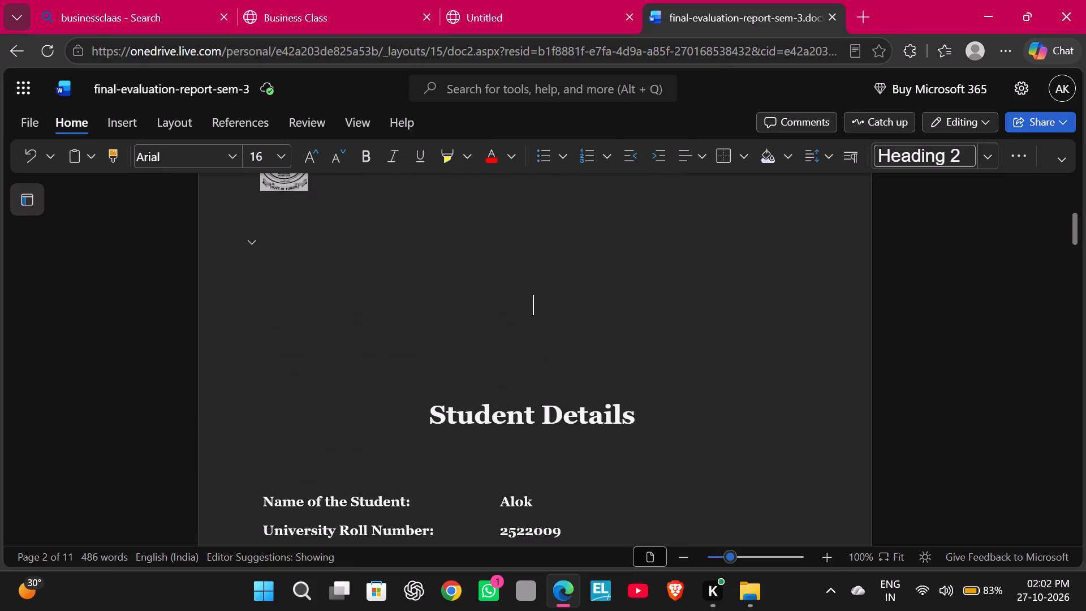
key("BackSpace")
key("BackSpace")
key("BackSpace")
key("BackSpace")
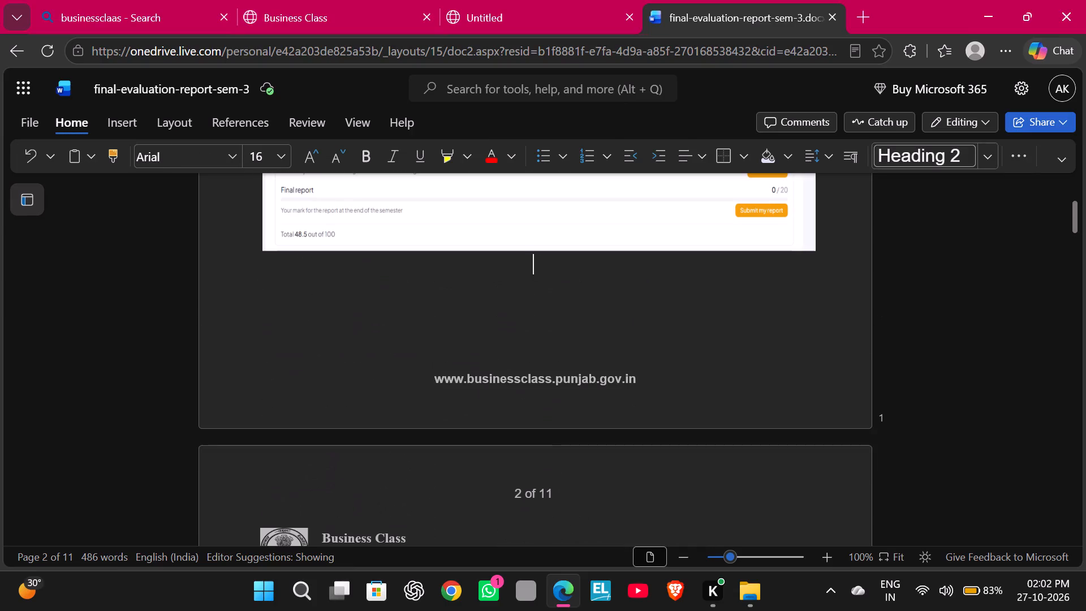
Delete the surplus blank lines at the bottom of the Student Details page, below the Track Selected entry.
scroll(520, 311, "down", 3)
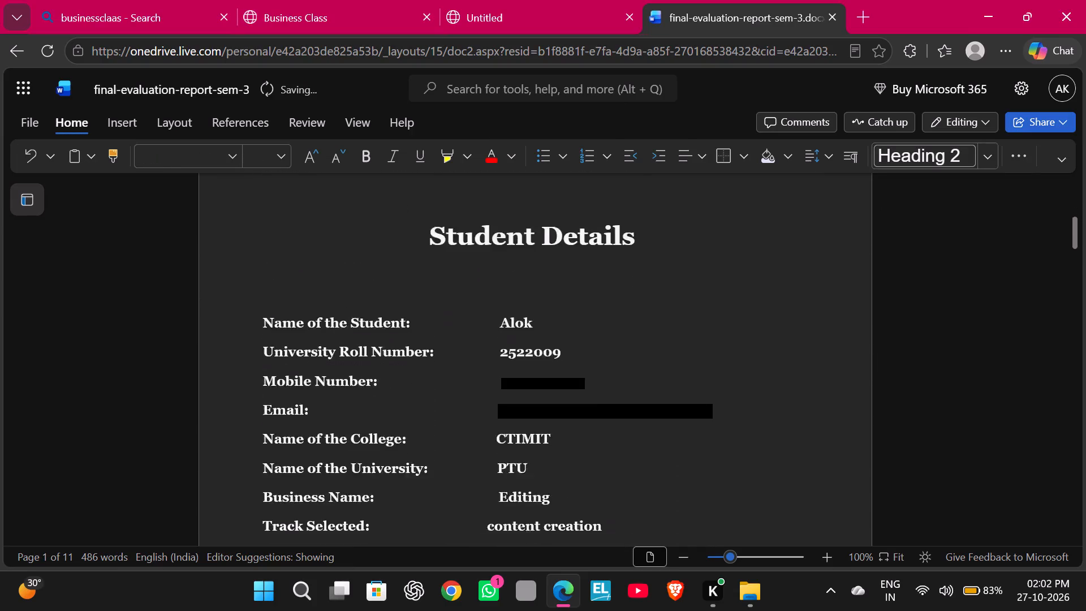
scroll(520, 311, "down", 2)
scroll(520, 311, "up", 1)
left_click(501, 329)
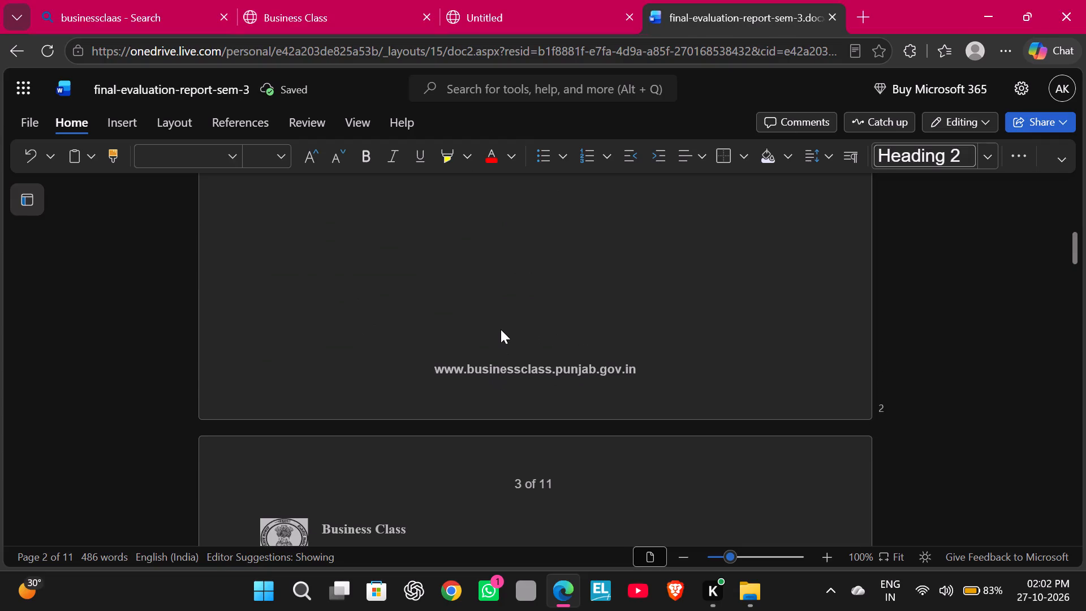
left_click(488, 298)
key("BackSpace")
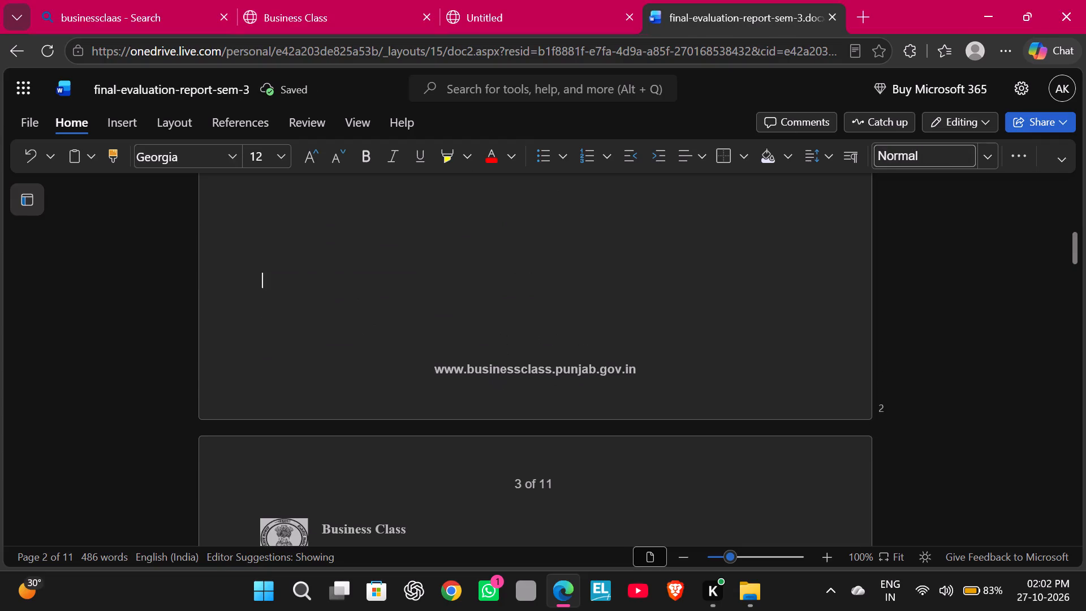
key("BackSpace")
key("BackSpace")
key("BackSpace")
Review the page layout from the Student Details page through the table of contents to the Section 4 heading.
scroll(488, 298, "up", 1)
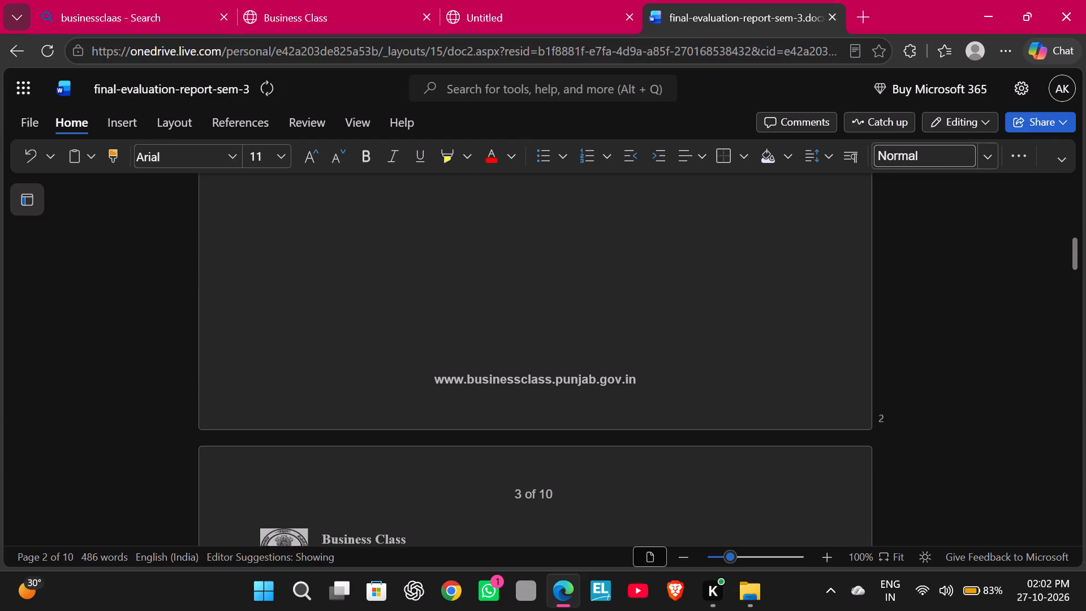
scroll(488, 298, "up", 3)
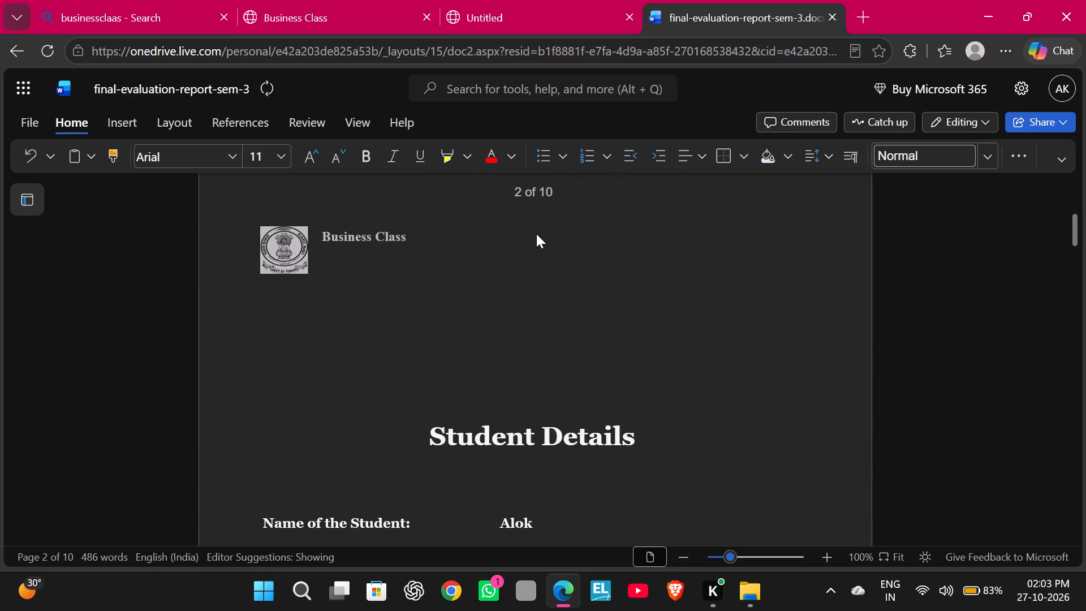
left_click(486, 311)
key("space")
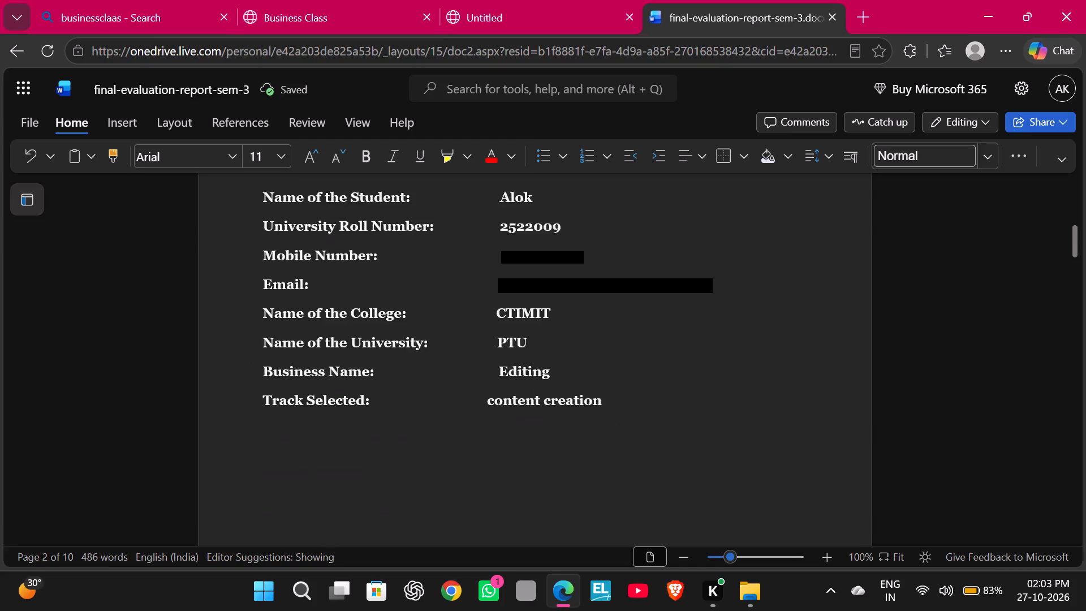
key("space")
key("space")
key("space")
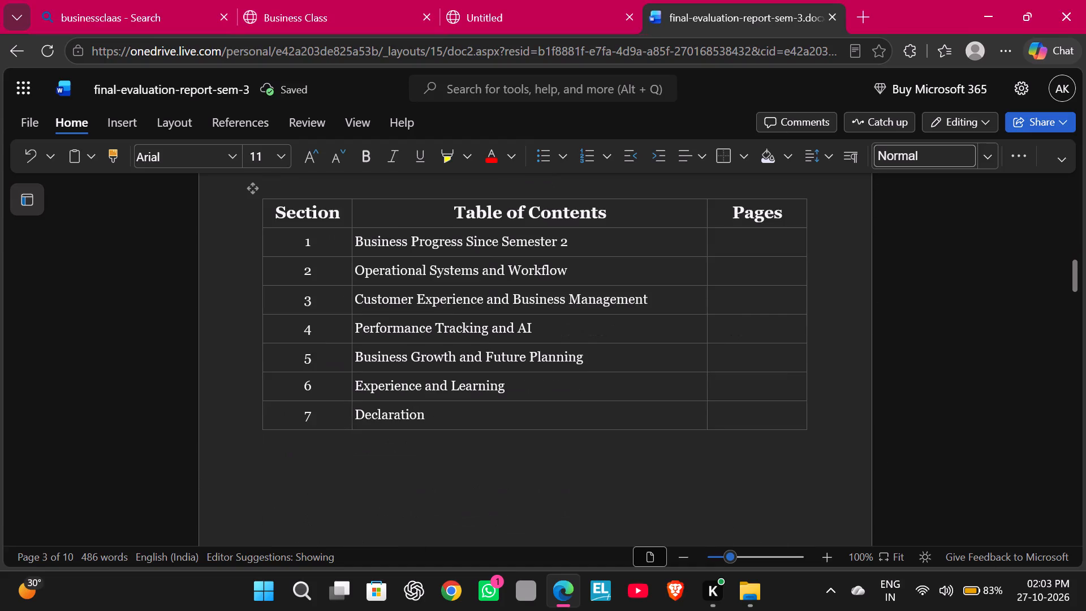
scroll(495, 368, "down", 3)
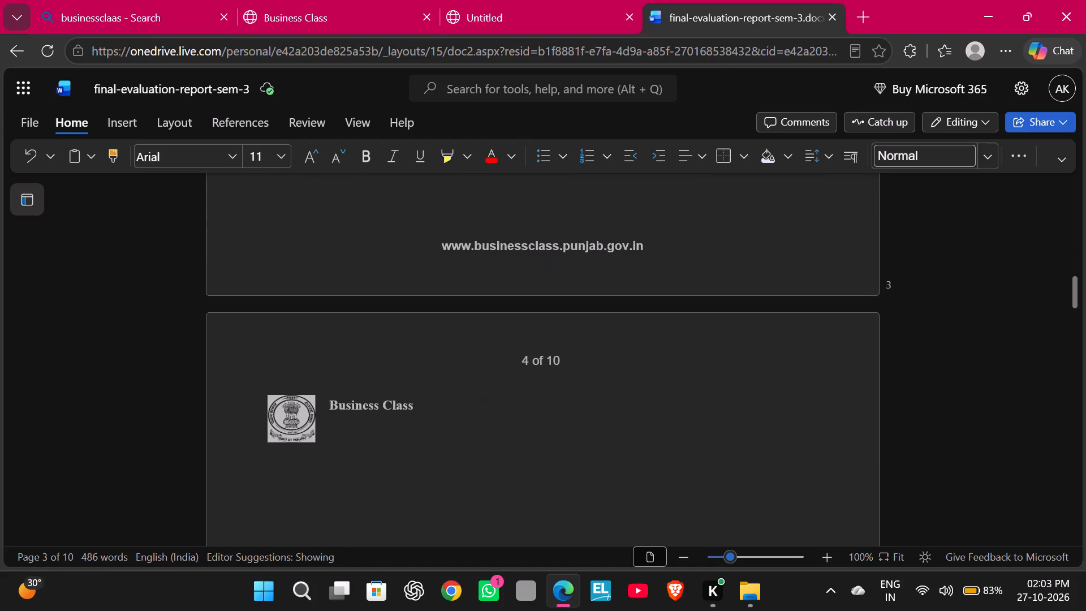
scroll(495, 368, "down", 4)
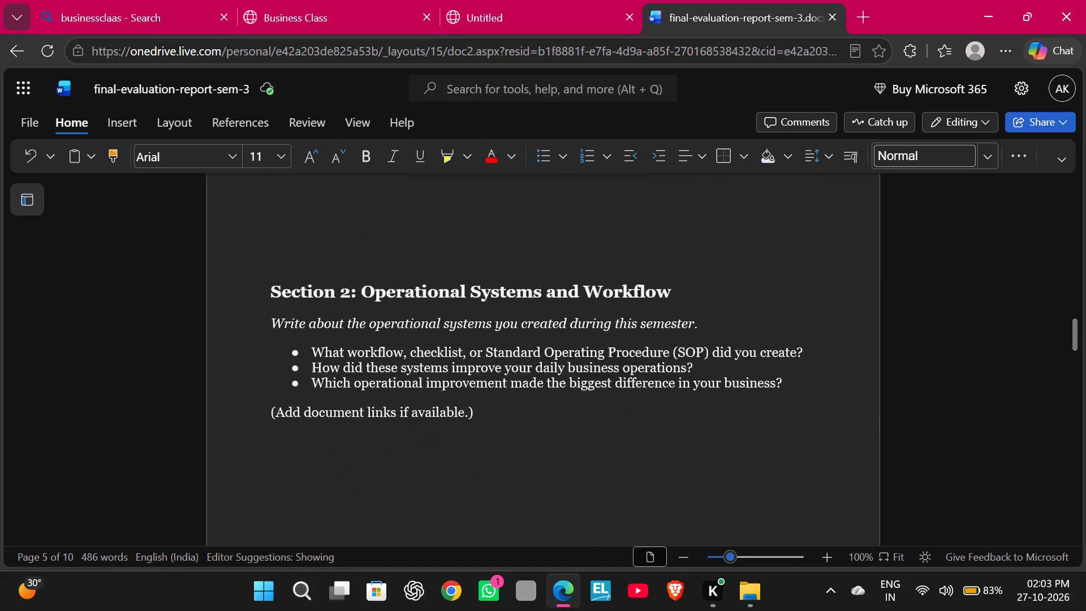
scroll(495, 368, "down", 4)
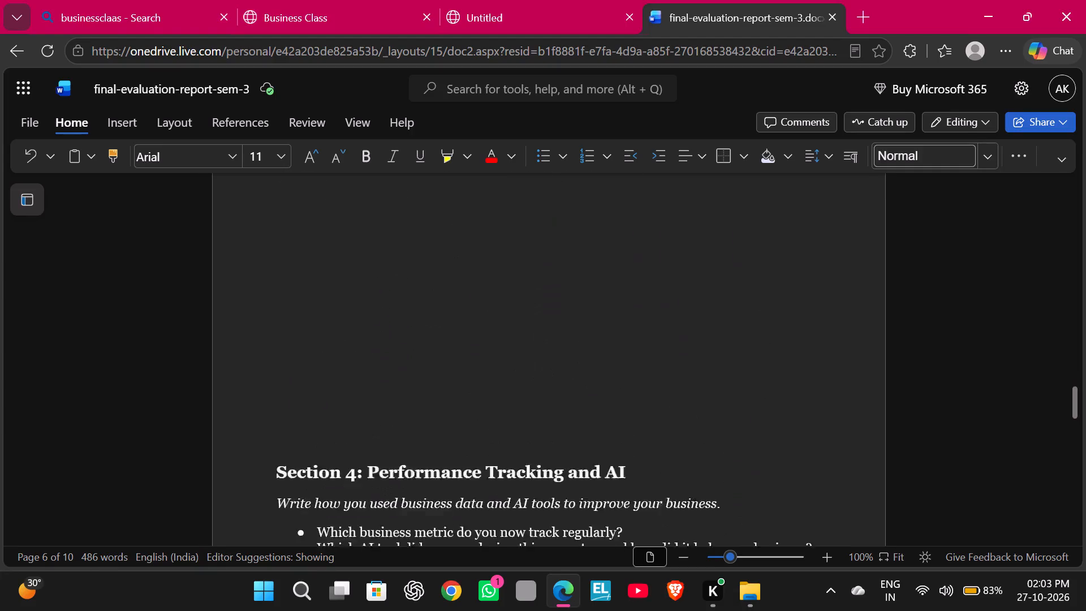
scroll(495, 368, "down", 1)
scroll(495, 368, "up", 5)
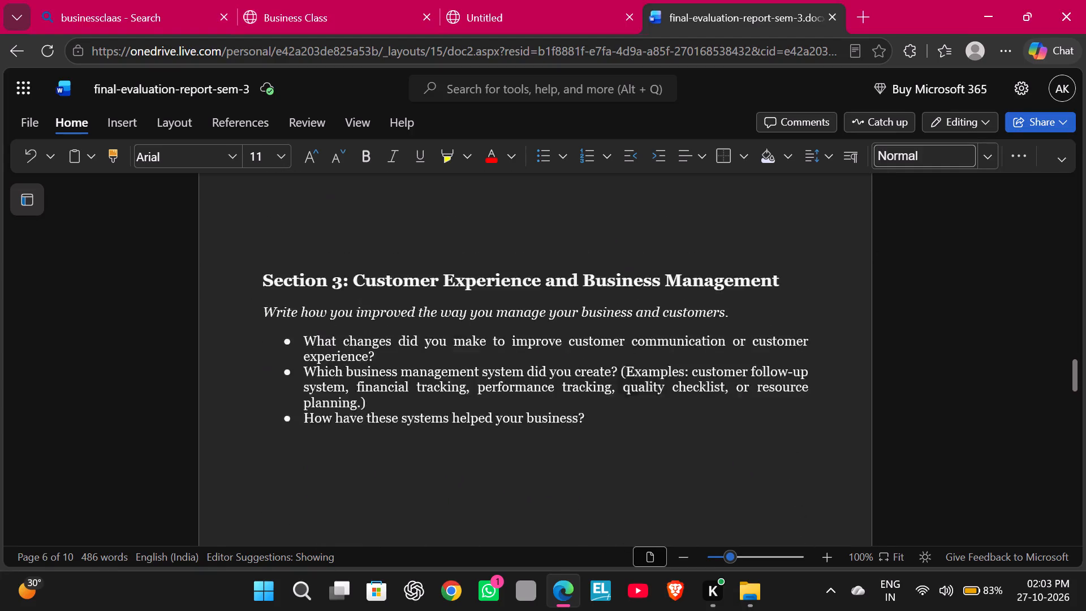
Insert left-aligned page numbers with page count in the page header, with a blank line above them.
scroll(495, 368, "up", 5)
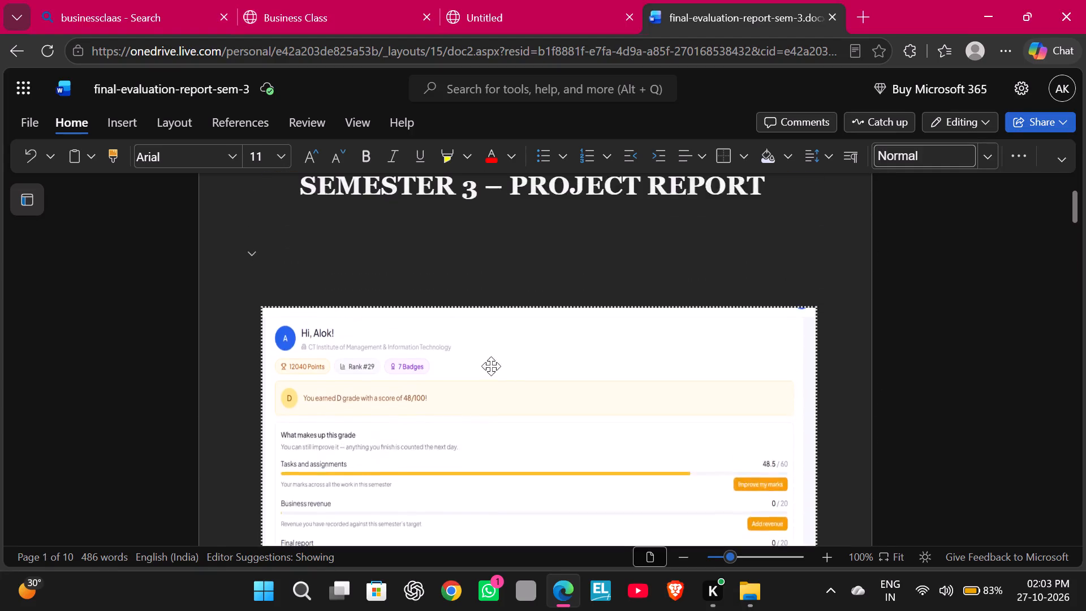
left_click(75, 128)
left_click(146, 122)
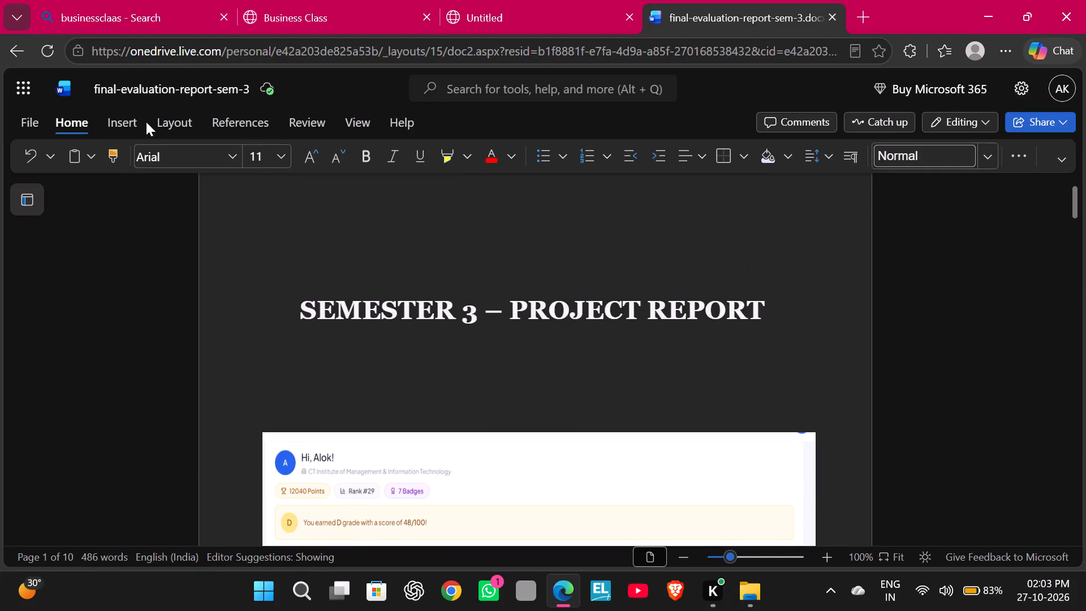
left_click(133, 121)
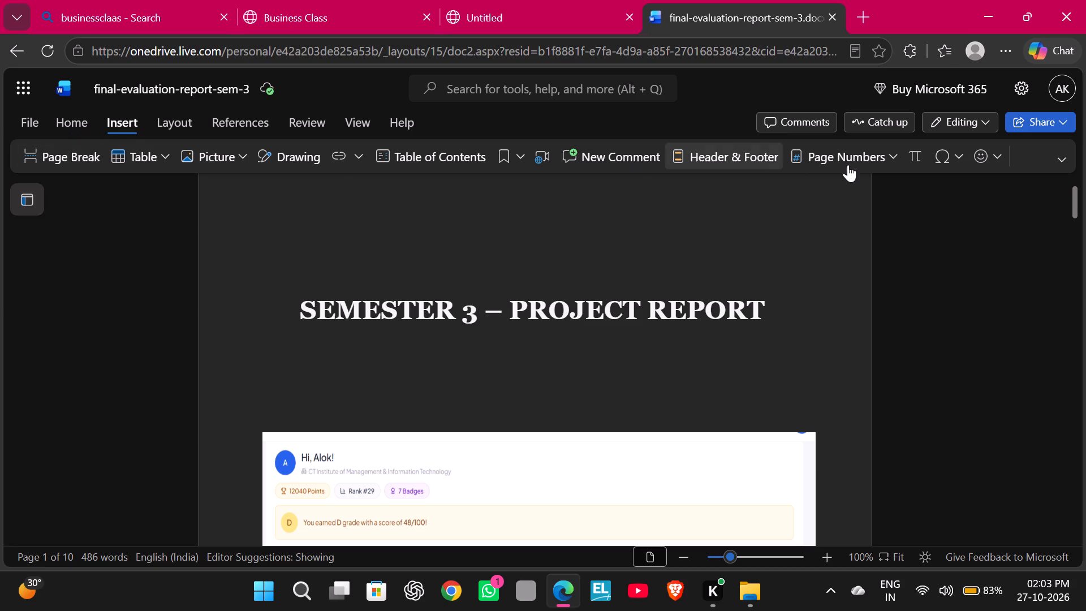
left_click(841, 150)
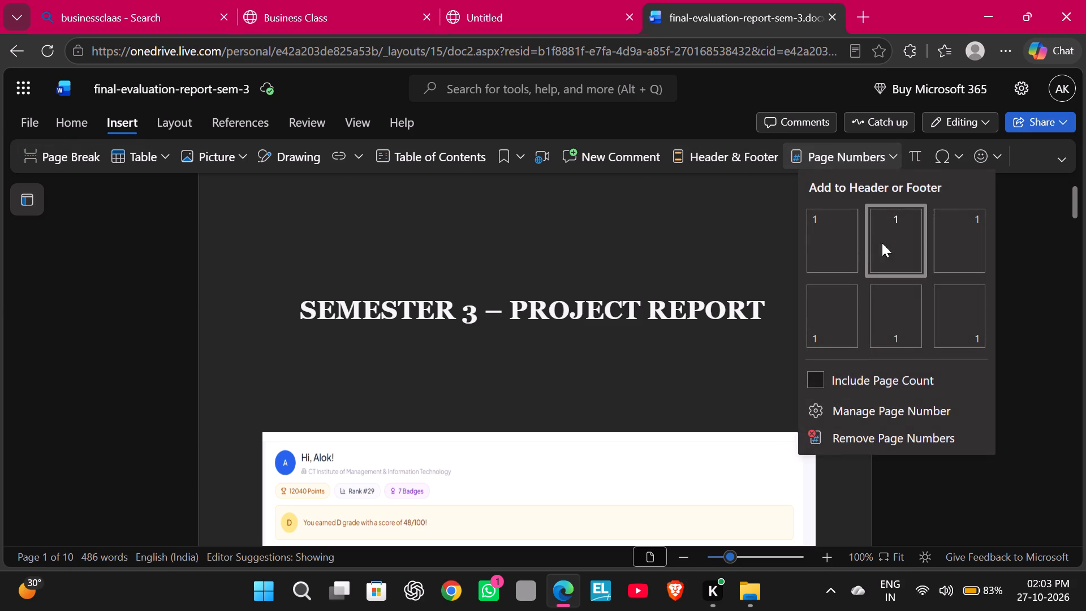
left_click(911, 384)
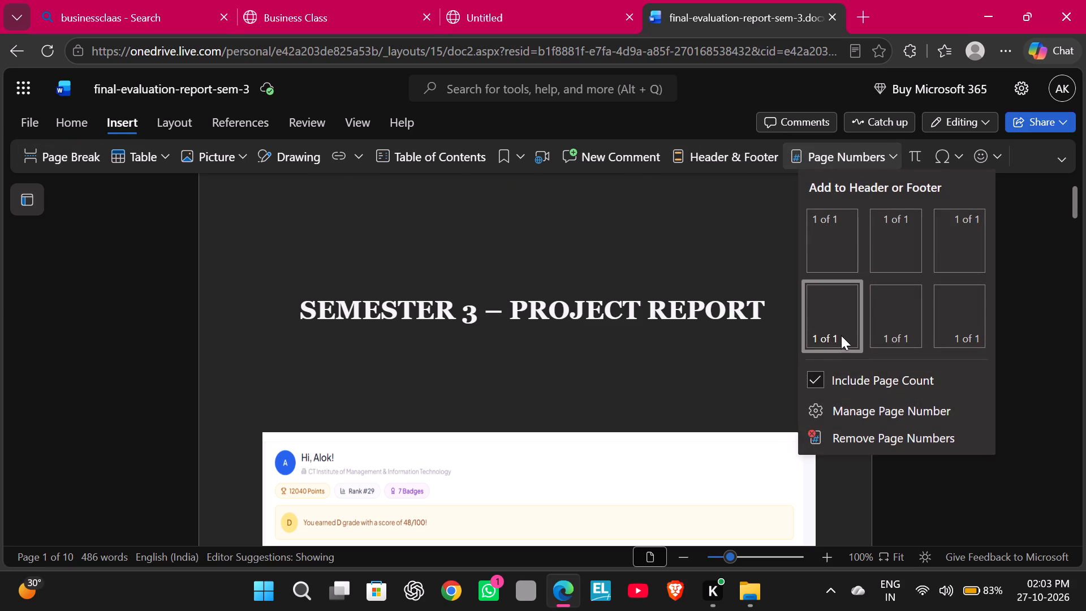
left_click(822, 249)
left_click(693, 282)
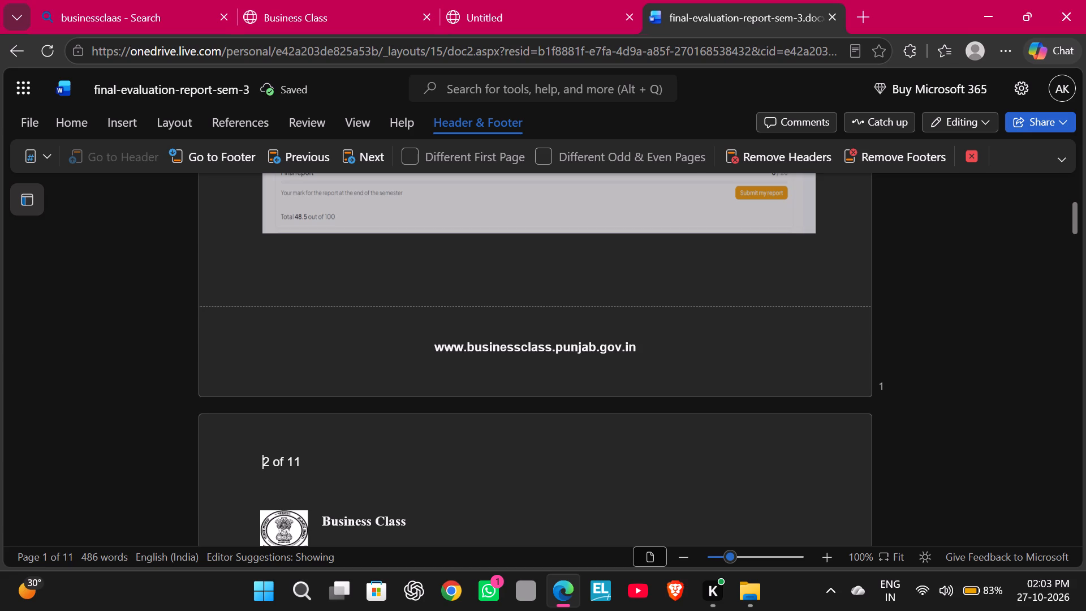
key("Return")
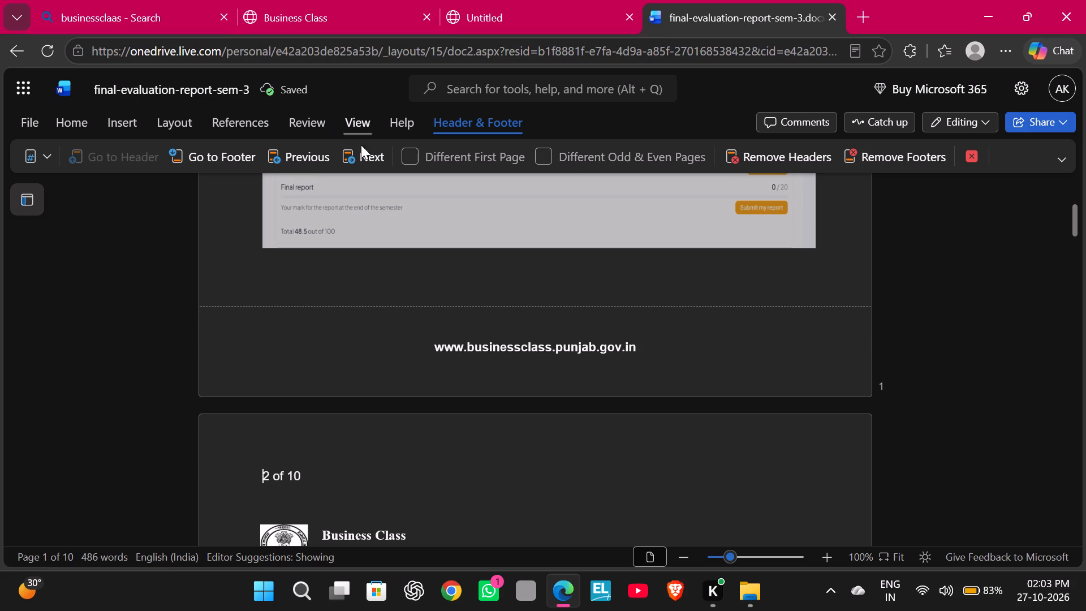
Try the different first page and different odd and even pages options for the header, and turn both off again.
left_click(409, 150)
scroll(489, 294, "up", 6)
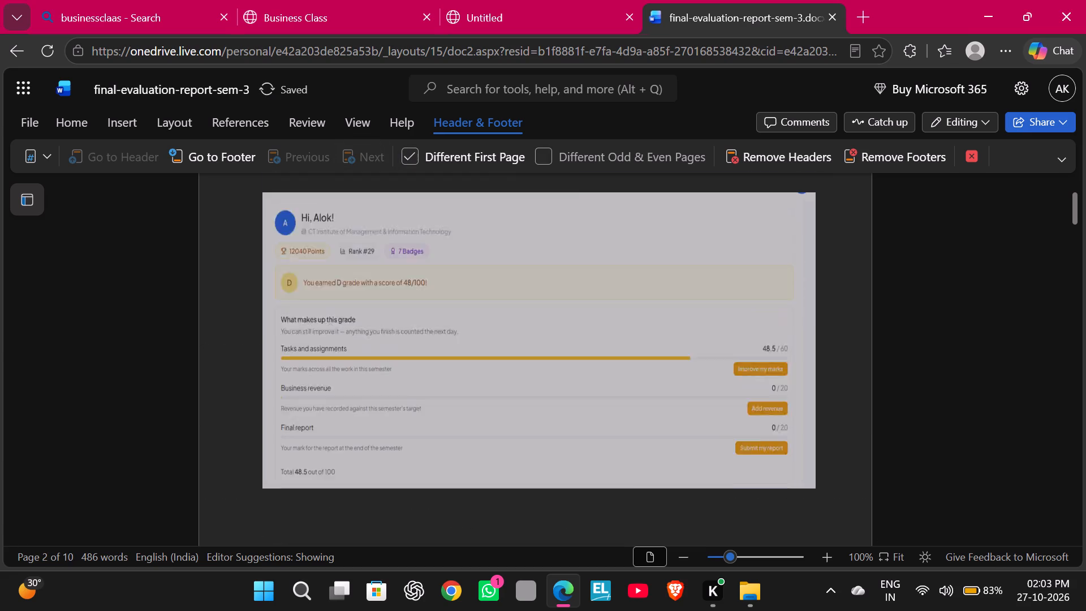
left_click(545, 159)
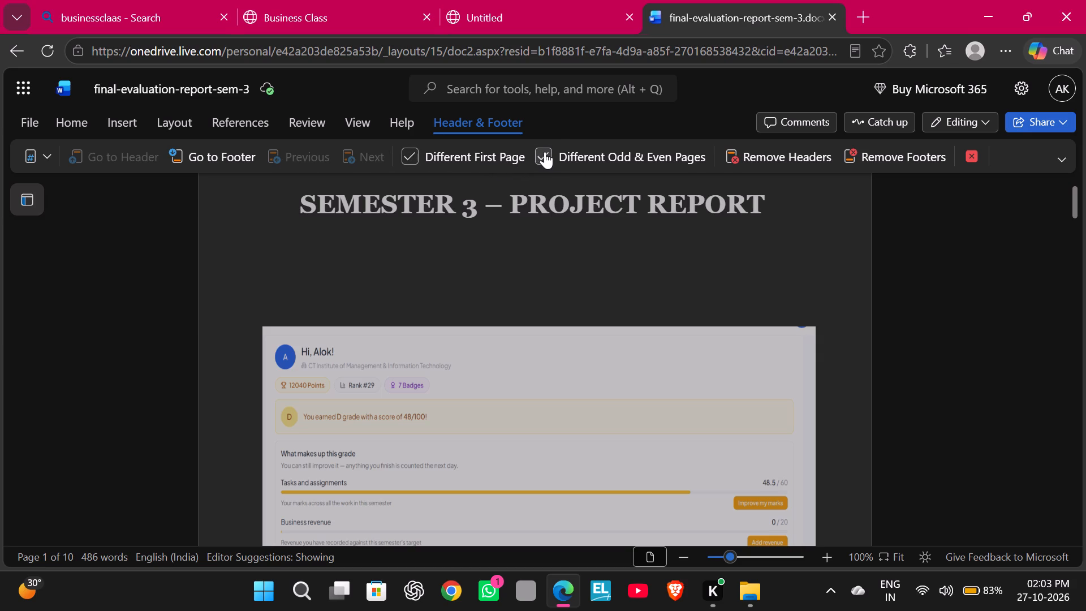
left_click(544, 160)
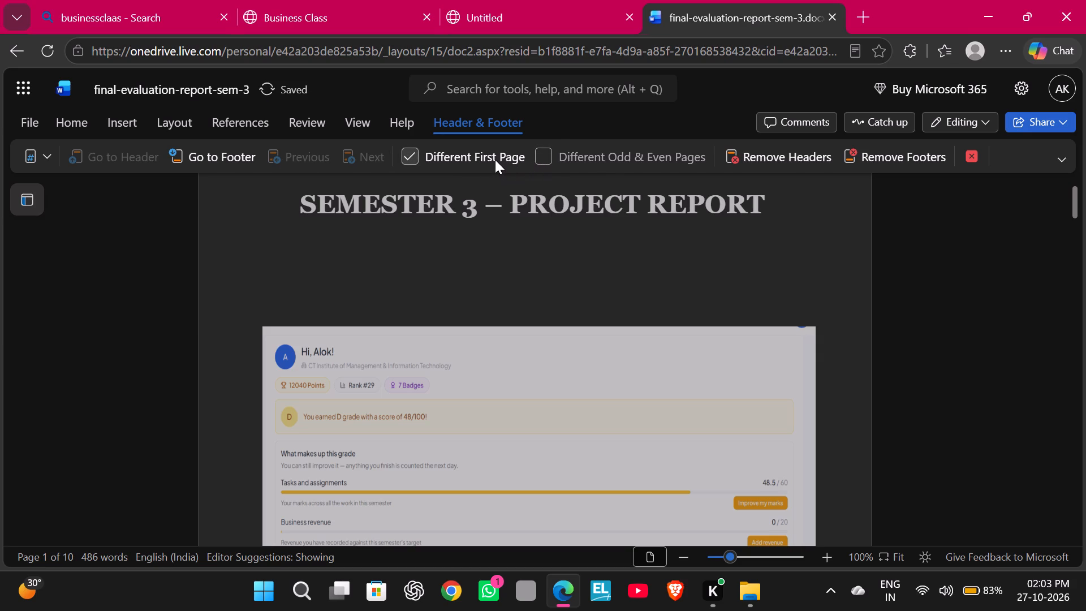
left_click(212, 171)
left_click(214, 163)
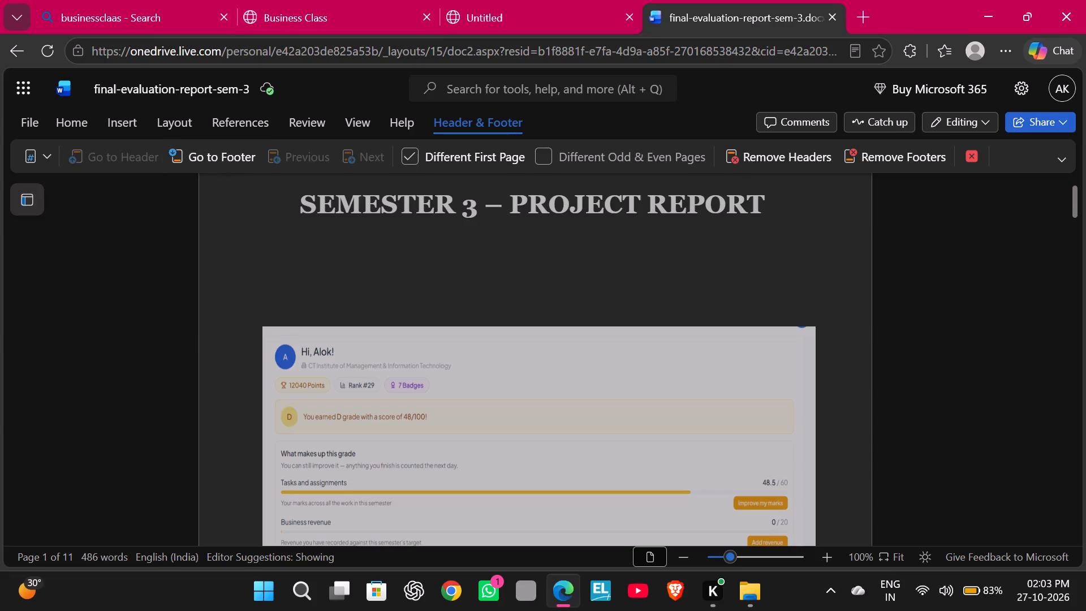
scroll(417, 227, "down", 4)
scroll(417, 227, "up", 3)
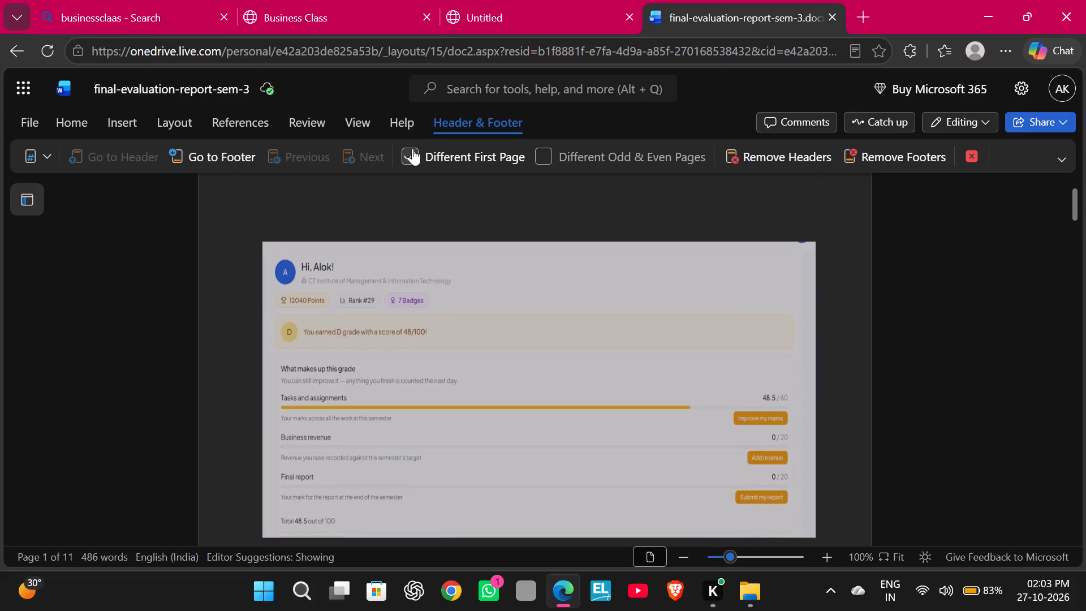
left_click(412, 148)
Add 24 blank lines to the page header below the Business Class logo and leave header editing.
scroll(545, 236, "down", 4)
scroll(518, 325, "down", 4)
left_click(508, 326)
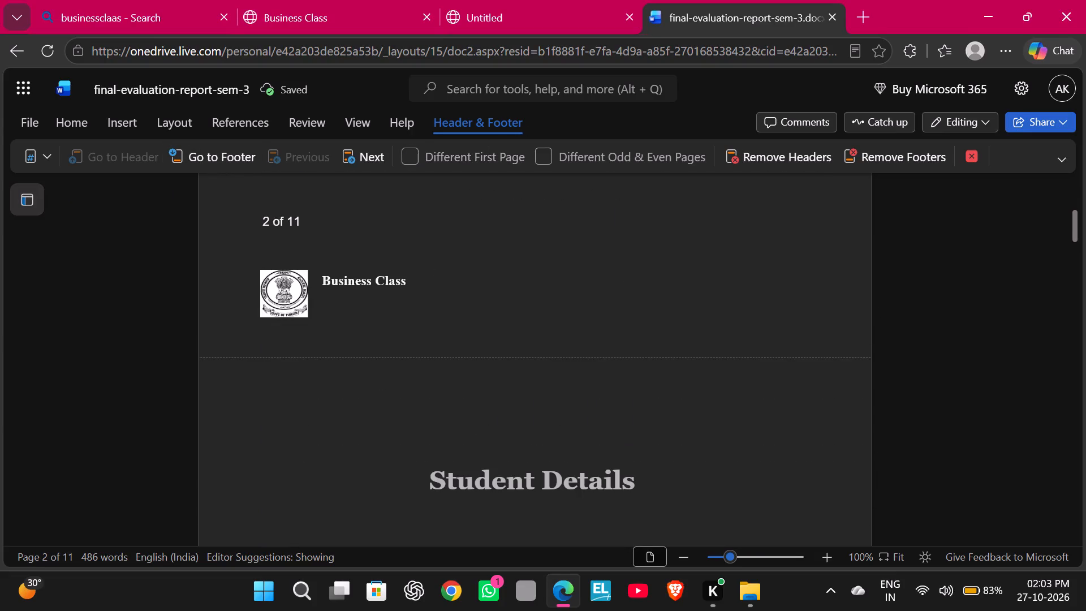
scroll(505, 309, "down", 4)
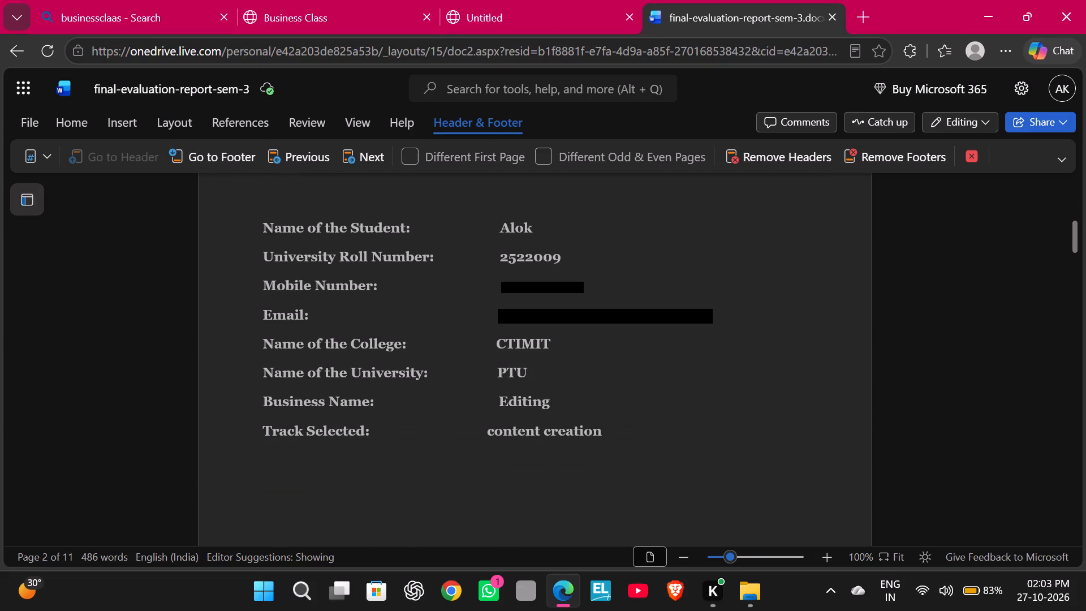
key("Return")
key("Return")
key("Return")
key("Return")
key("Return")
key("Return")
key("Return")
key("Return")
key("Return")
key("Return")
key("Return")
key("Return")
key("Return")
key("Return")
key("Return")
key("Return")
key("Return")
key("Return")
key("Return")
key("Return")
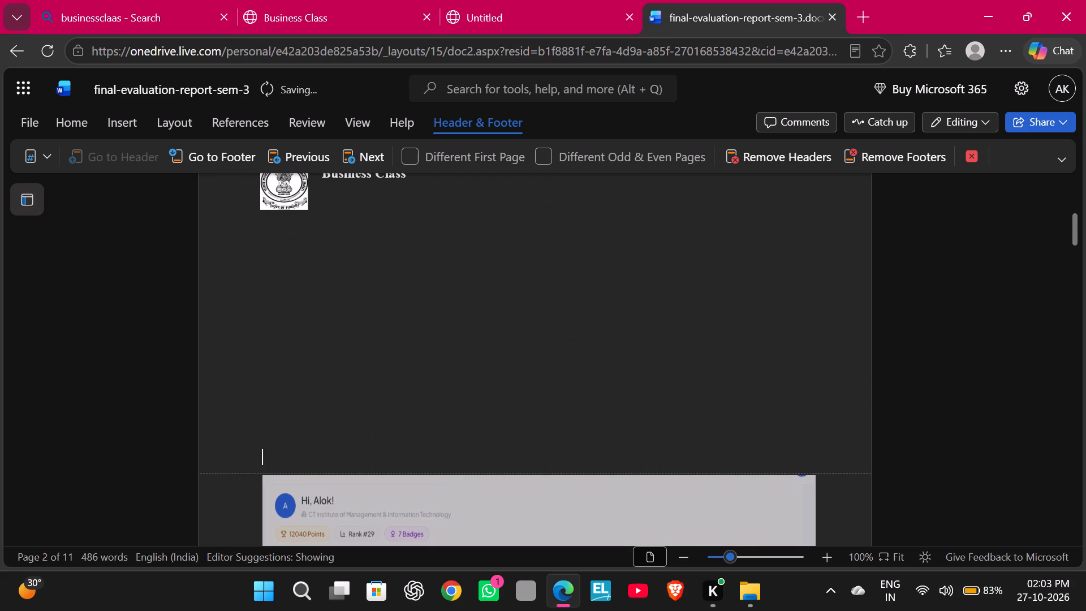
key("Return")
key("Return")
key("Return")
key("Return")
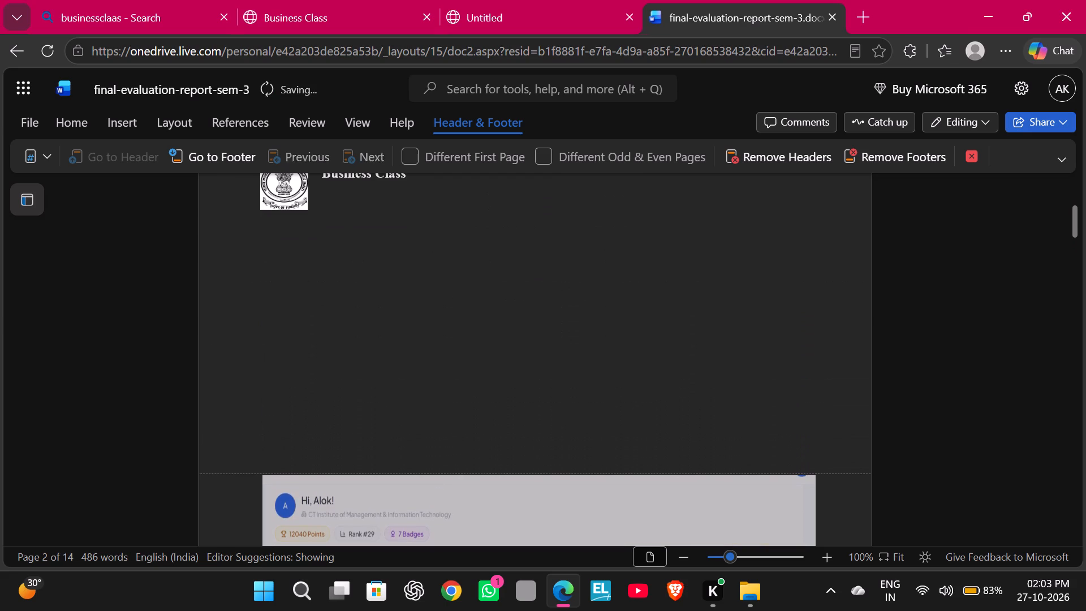
scroll(575, 307, "up", 3)
scroll(575, 307, "down", 1)
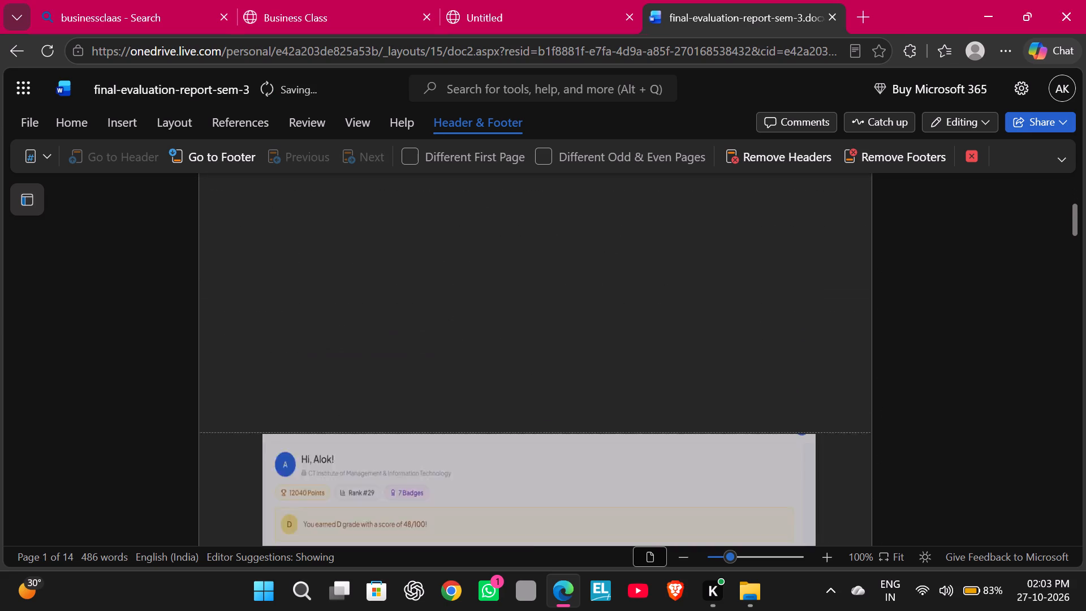
scroll(575, 307, "down", 1)
scroll(575, 307, "up", 7)
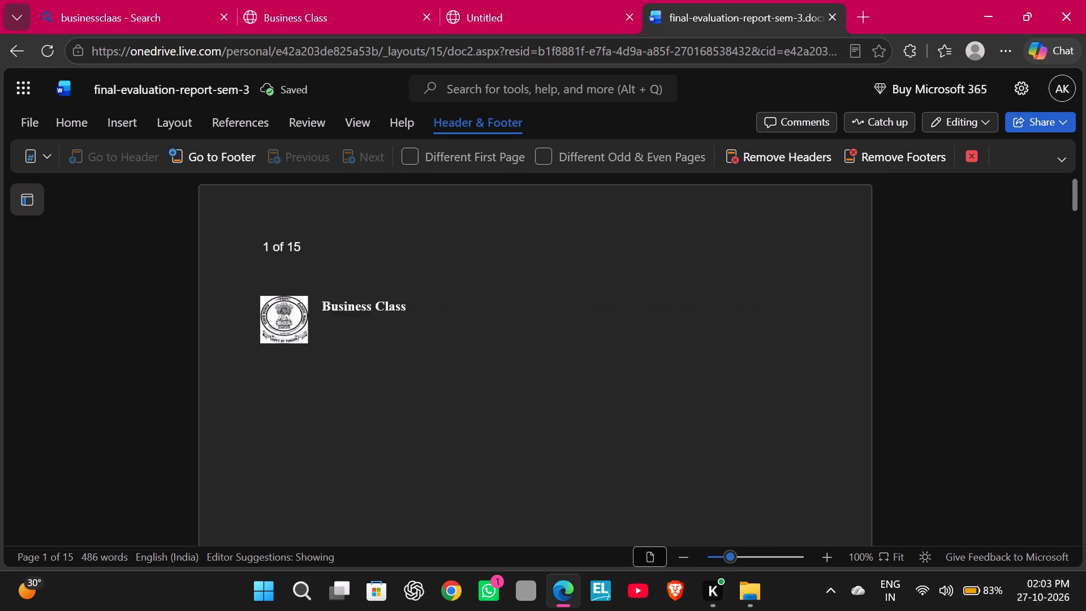
scroll(575, 307, "up", 1)
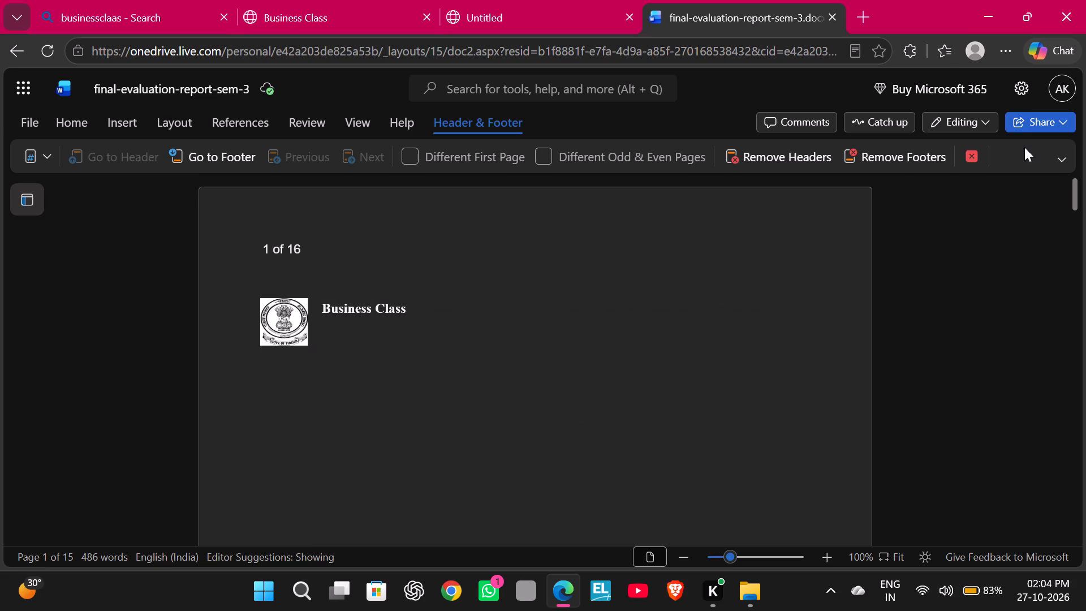
left_click(976, 154)
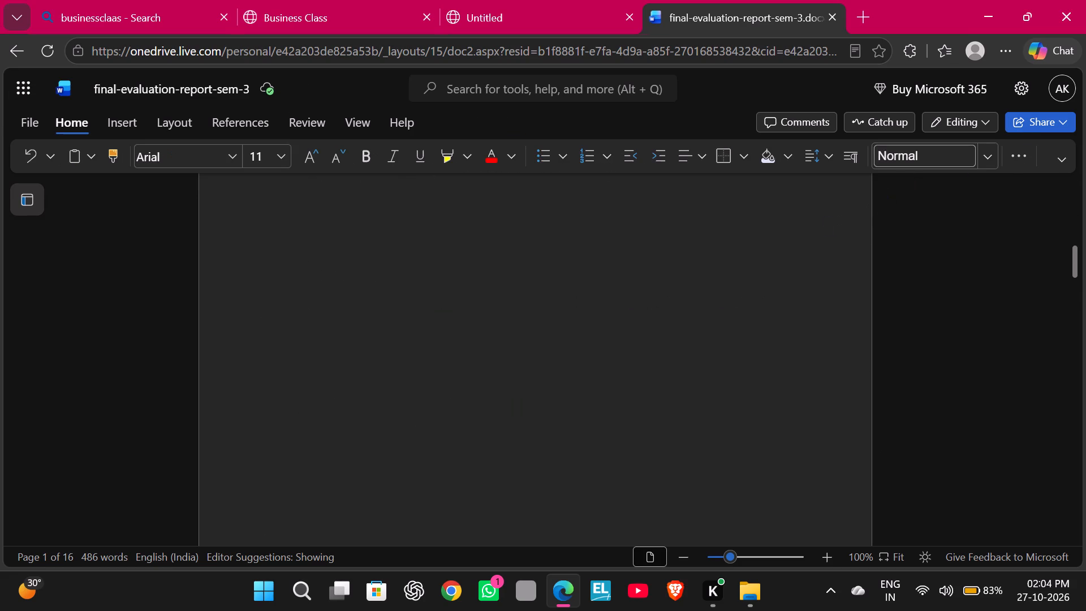
Review the page layout from the first page down to the declaration and the last page of the document.
scroll(817, 221, "down", 1)
scroll(752, 239, "down", 5)
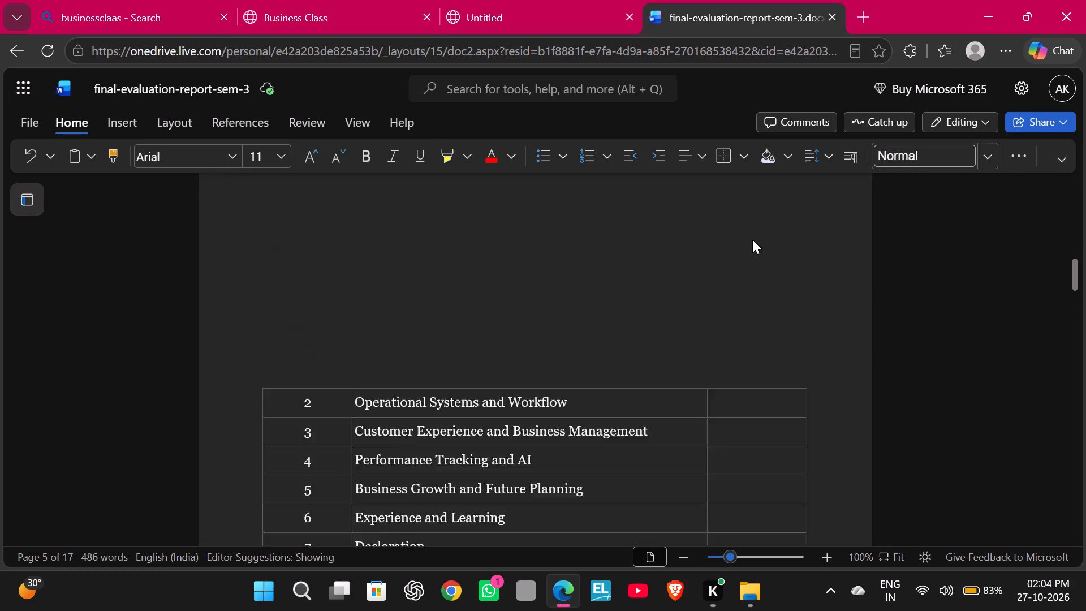
scroll(752, 239, "down", 5)
scroll(751, 239, "up", 6)
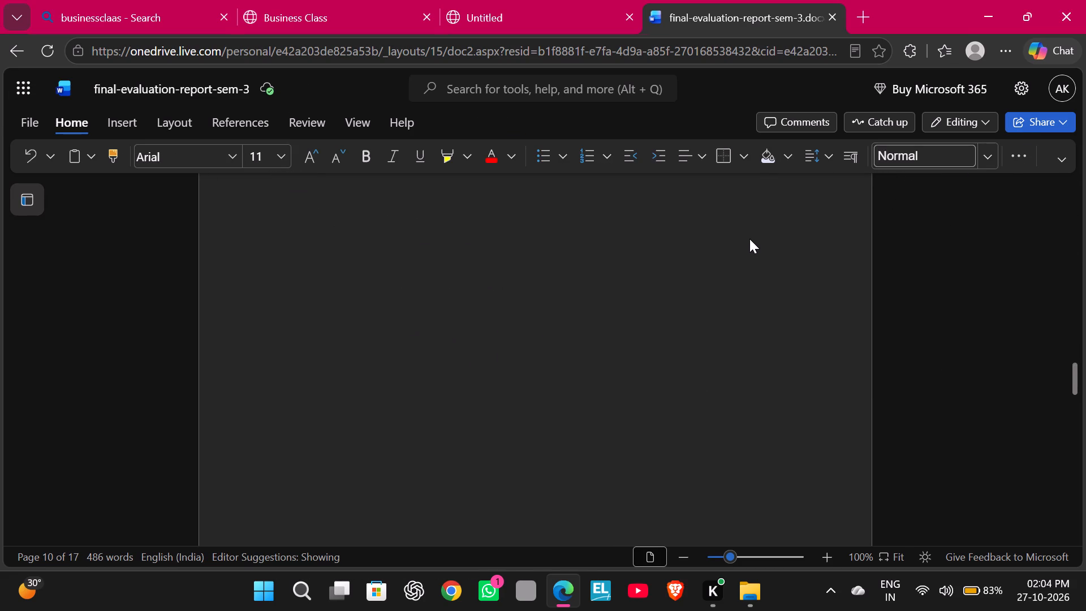
scroll(749, 239, "up", 2)
scroll(749, 239, "down", 13)
left_click_drag(1073, 376, 1084, 549)
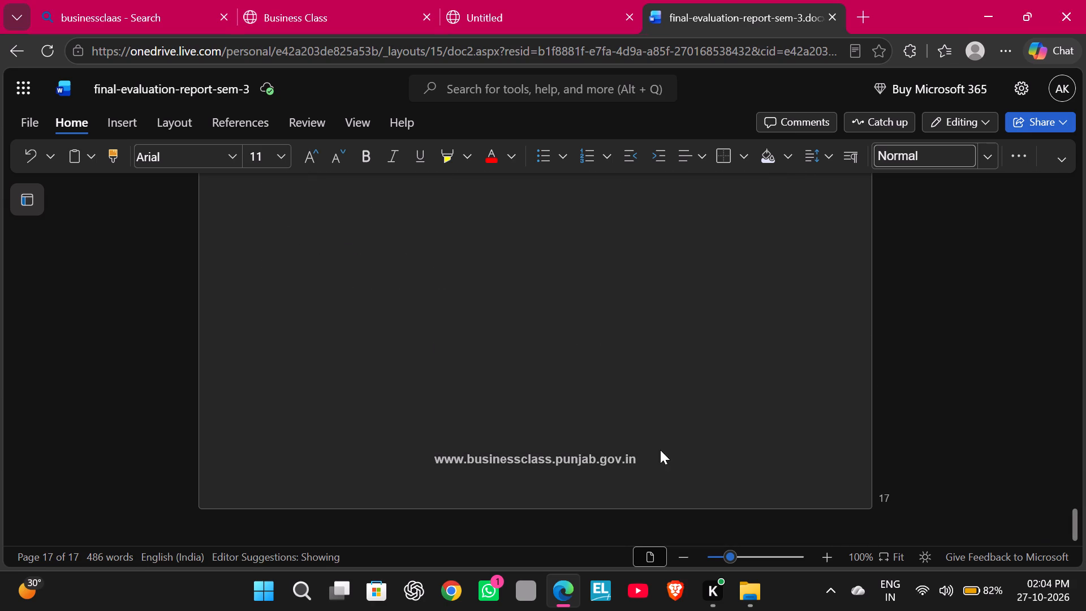
scroll(614, 440, "up", 17)
scroll(621, 449, "down", 8)
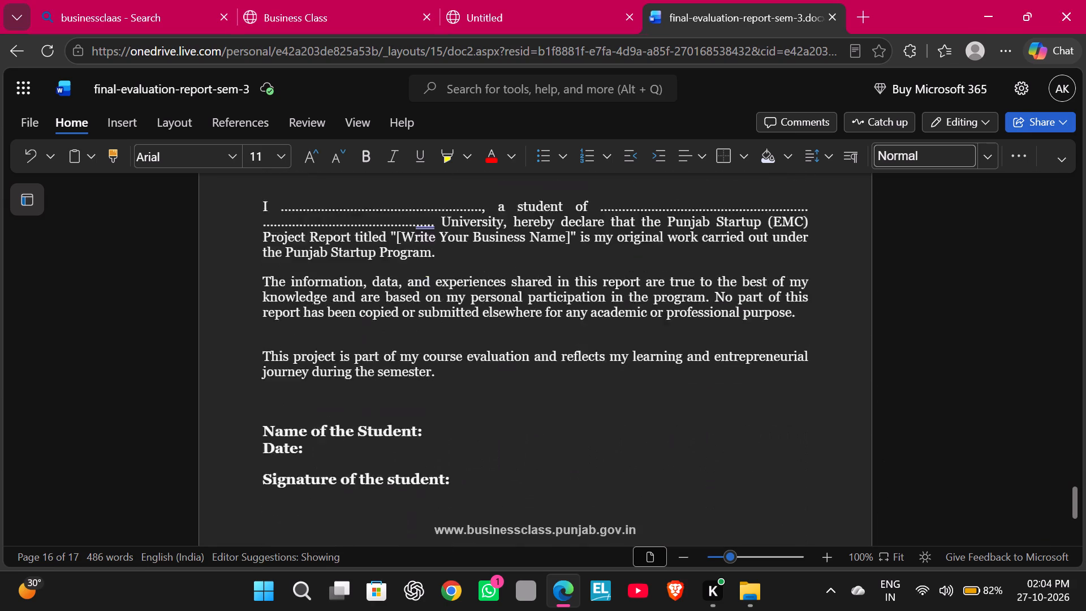
scroll(621, 449, "down", 7)
left_click(489, 403)
Review the headers and section spacing from the declaration page back up to the first page.
scroll(497, 399, "up", 9)
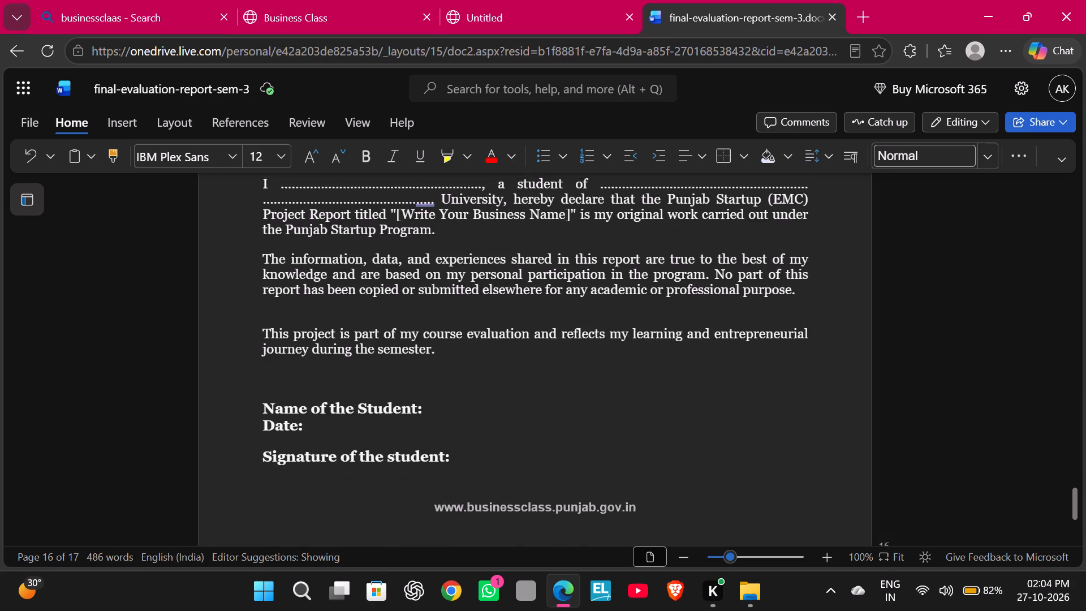
scroll(509, 396, "up", 18)
scroll(507, 377, "up", 12)
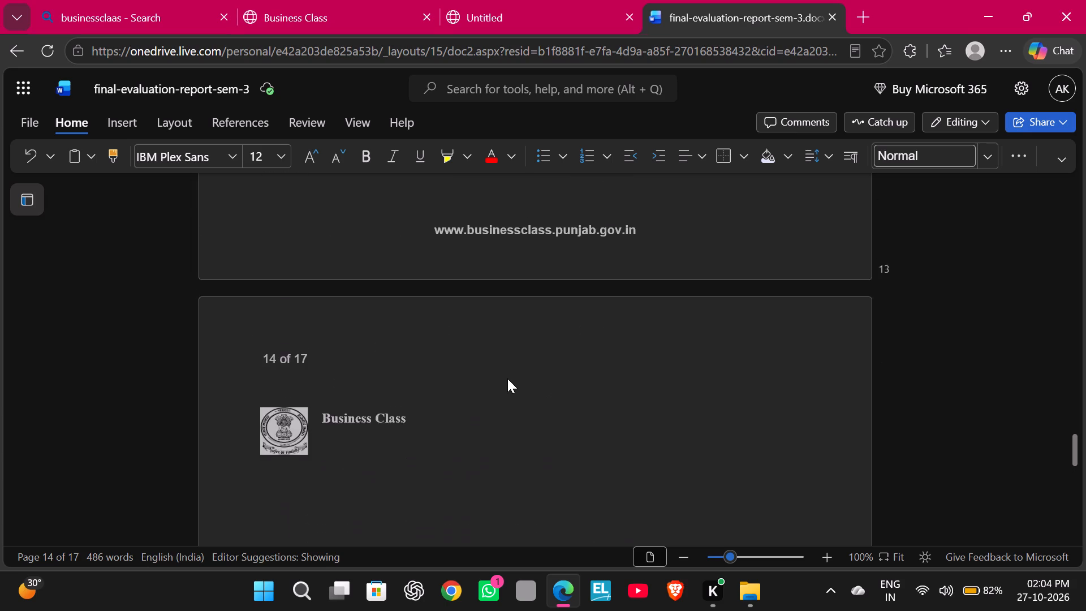
scroll(507, 378, "up", 18)
scroll(509, 326, "up", 10)
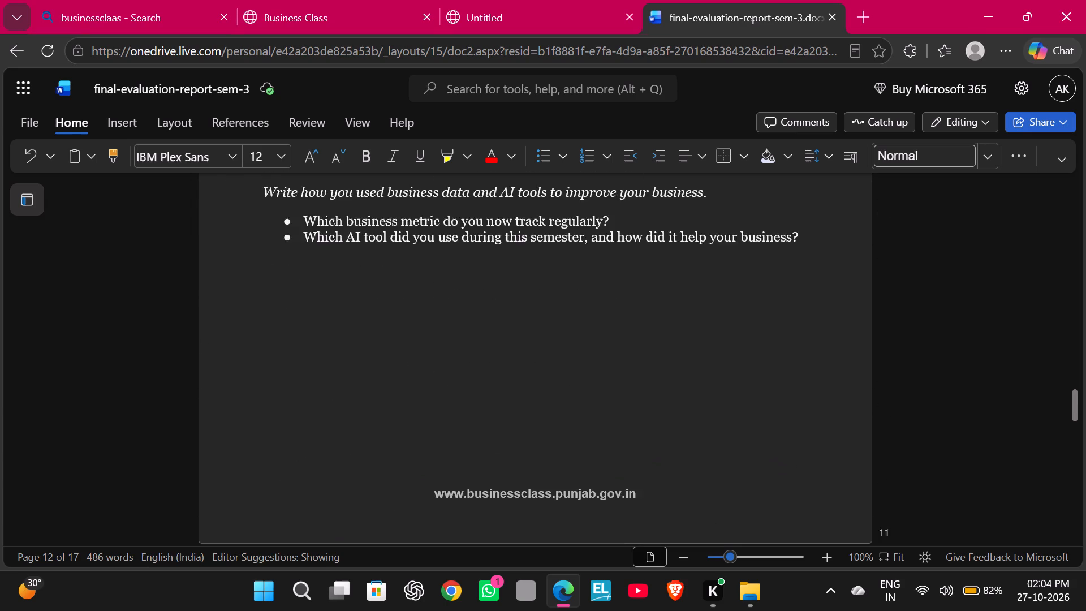
scroll(509, 326, "up", 17)
scroll(511, 328, "up", 4)
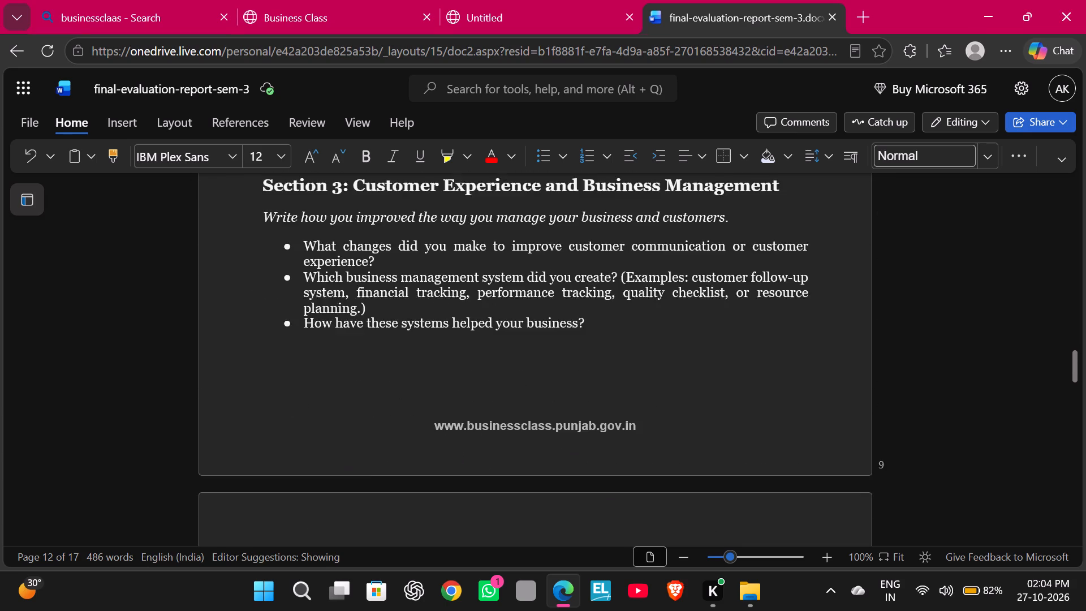
scroll(511, 329, "up", 16)
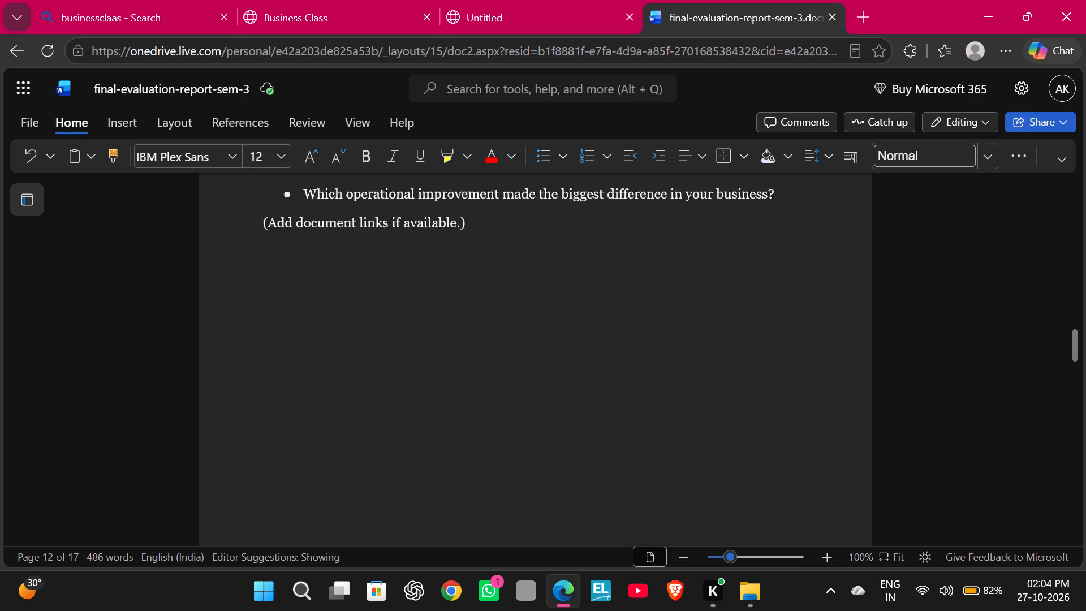
scroll(514, 329, "up", 17)
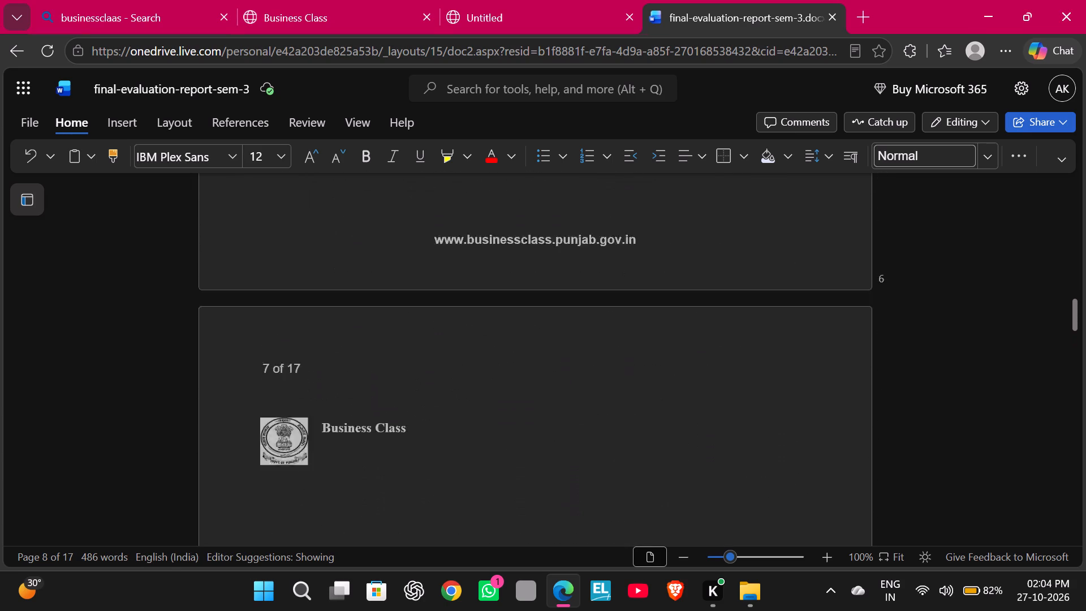
scroll(514, 329, "up", 20)
scroll(514, 329, "up", 14)
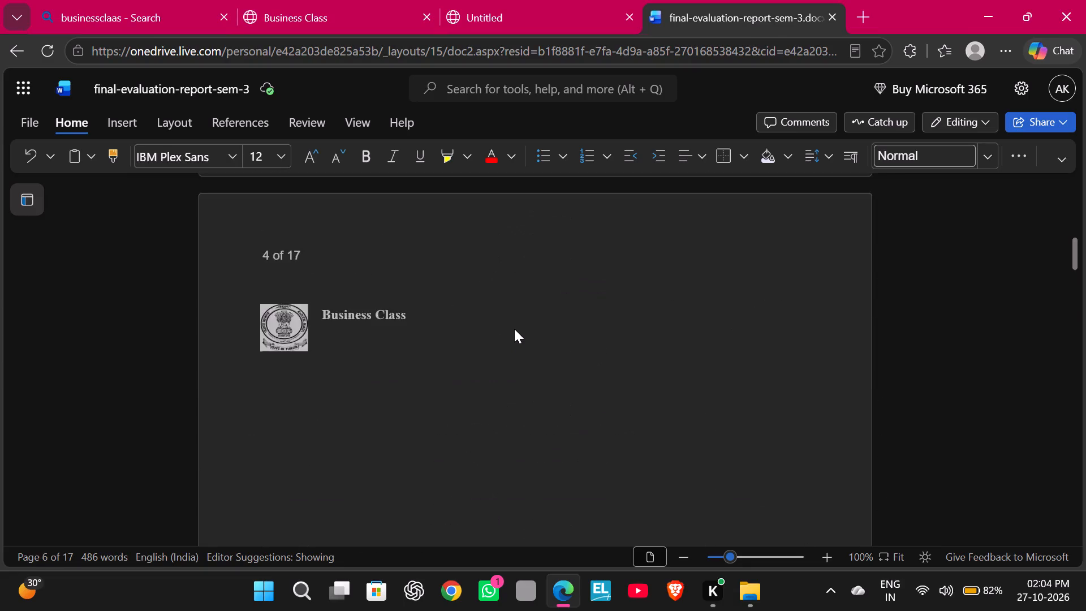
scroll(514, 329, "up", 19)
scroll(514, 329, "up", 12)
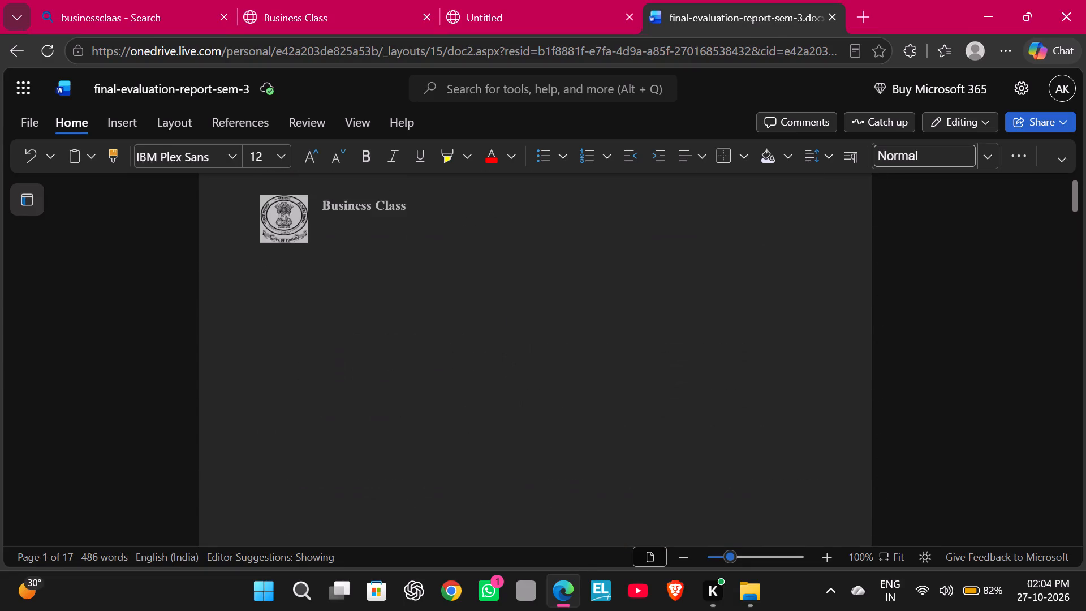
scroll(514, 329, "up", 8)
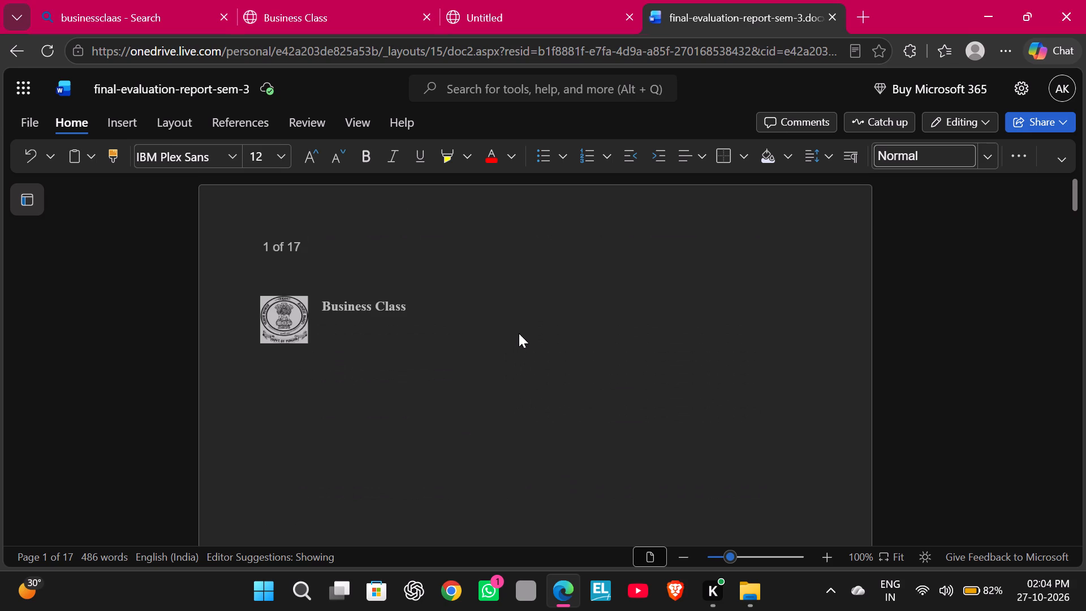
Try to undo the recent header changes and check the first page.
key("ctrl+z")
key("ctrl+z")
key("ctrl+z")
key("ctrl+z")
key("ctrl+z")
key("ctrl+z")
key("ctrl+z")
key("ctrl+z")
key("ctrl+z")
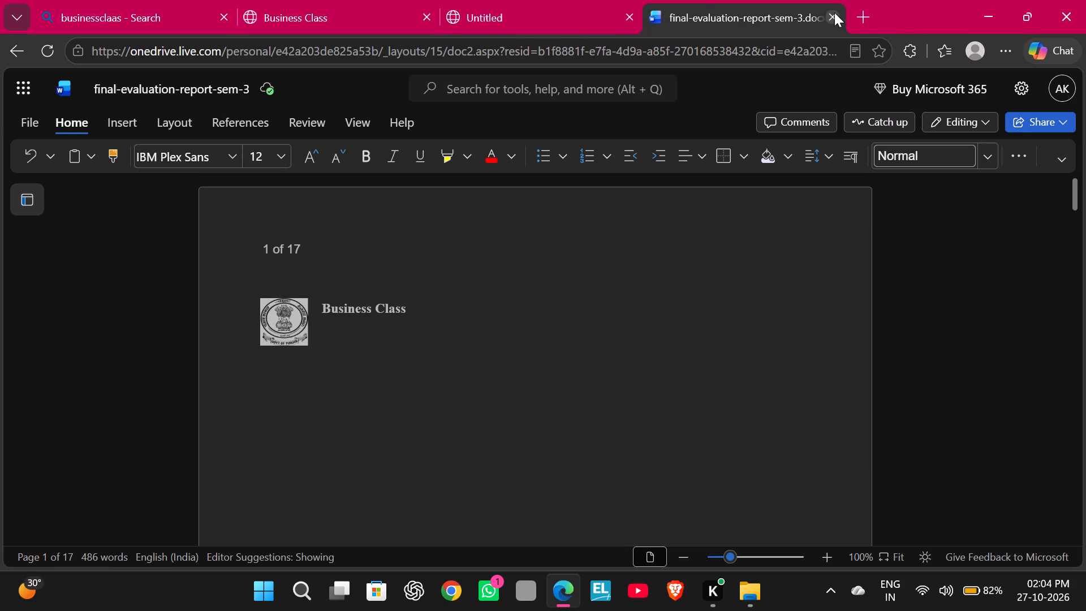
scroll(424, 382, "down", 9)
Close the browser window.
left_click(1072, 7)
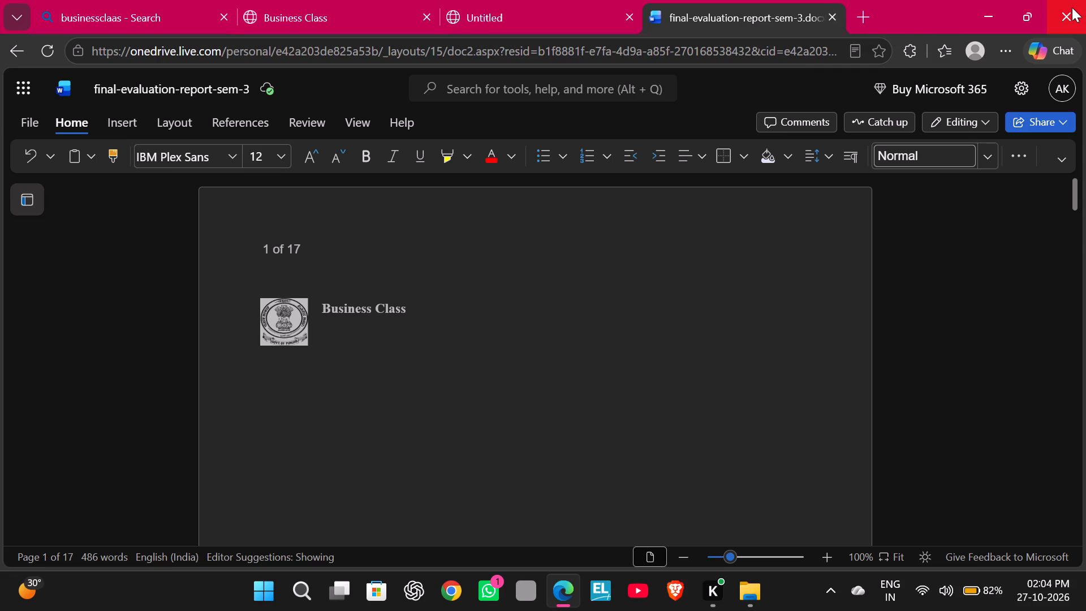